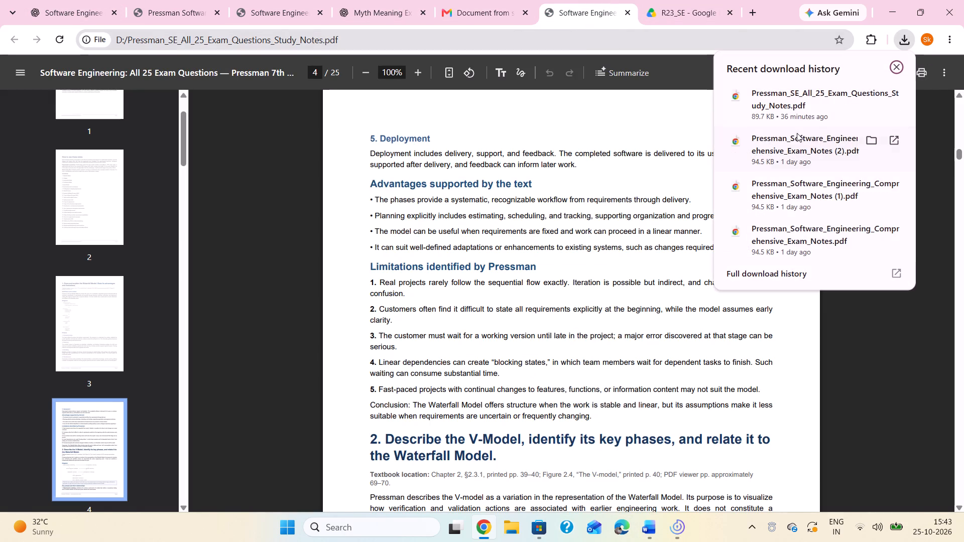
Open the downloaded Pressman_SE_All_25_Exam_Questions_Study_Notes.pdf from the recent downloads.
double_click(802, 107)
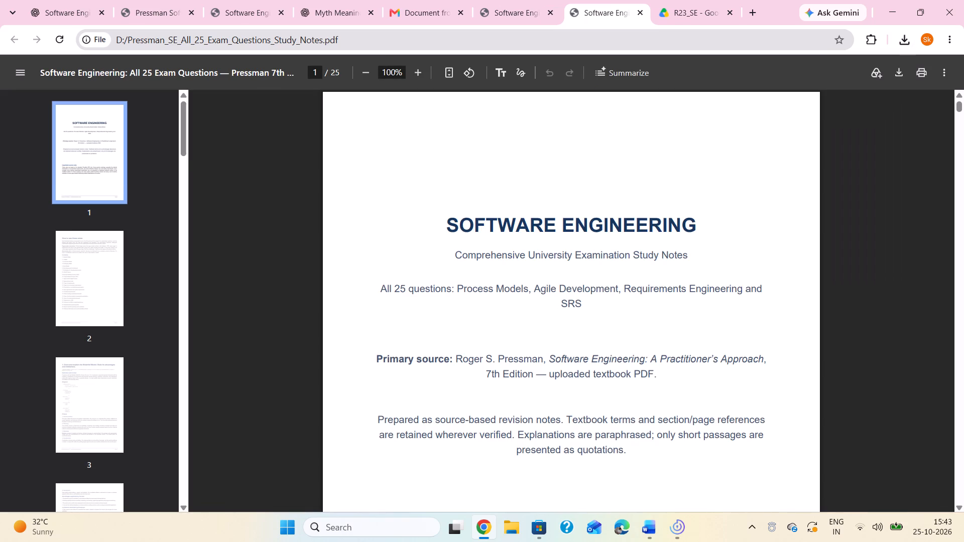
Skim the opening pages of the study notes, covering the Waterfall Model answer and the start of the V-Model question.
scroll(585, 292, down, 16)
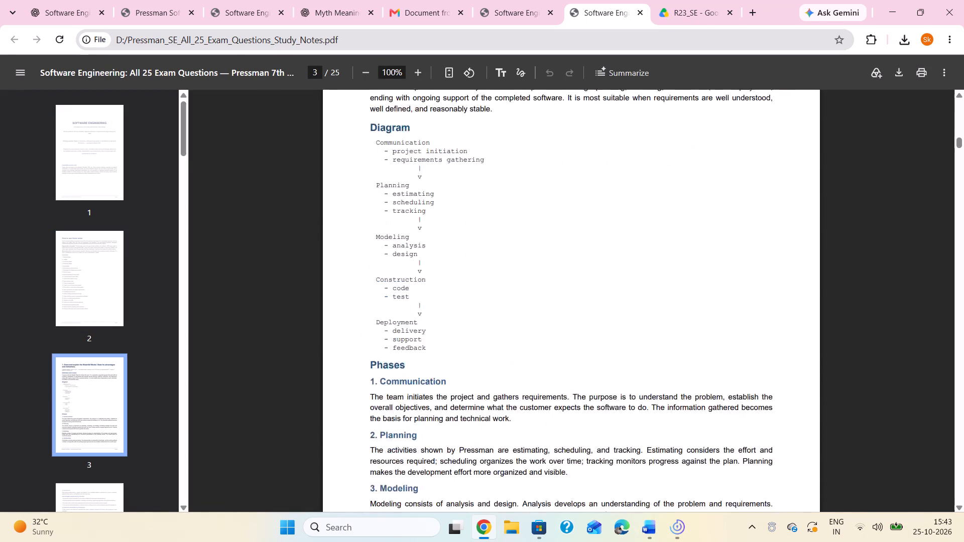
scroll(585, 292, up, 1)
scroll(585, 292, down, 2)
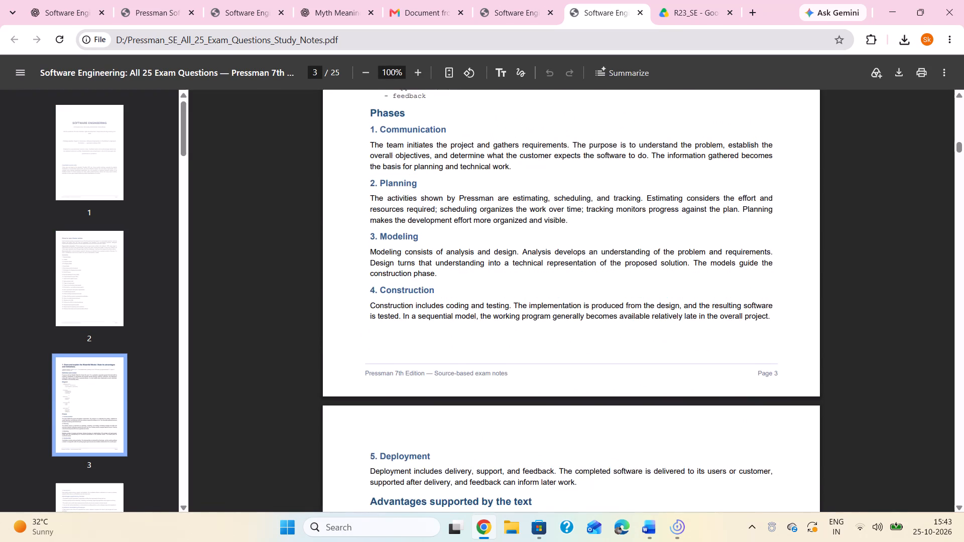
scroll(585, 292, down, 2)
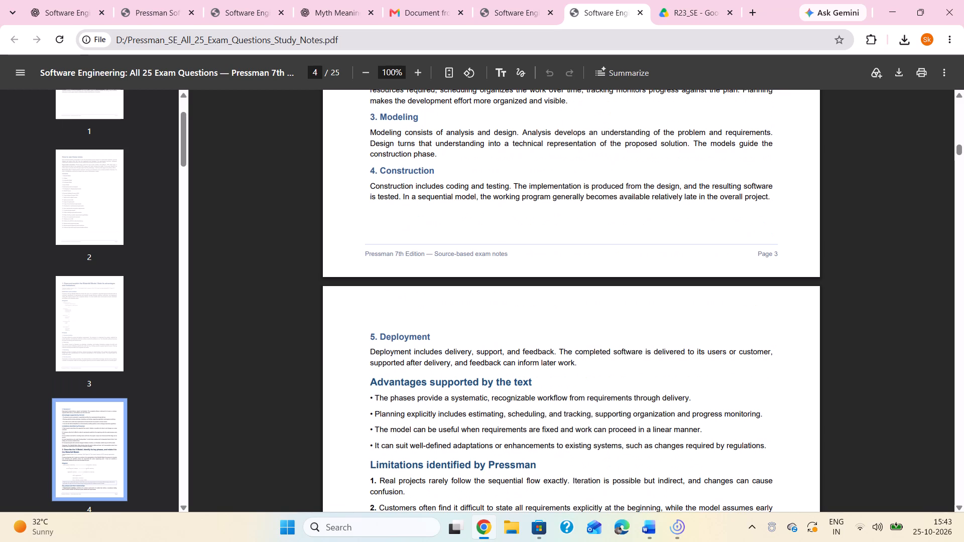
scroll(585, 292, down, 3)
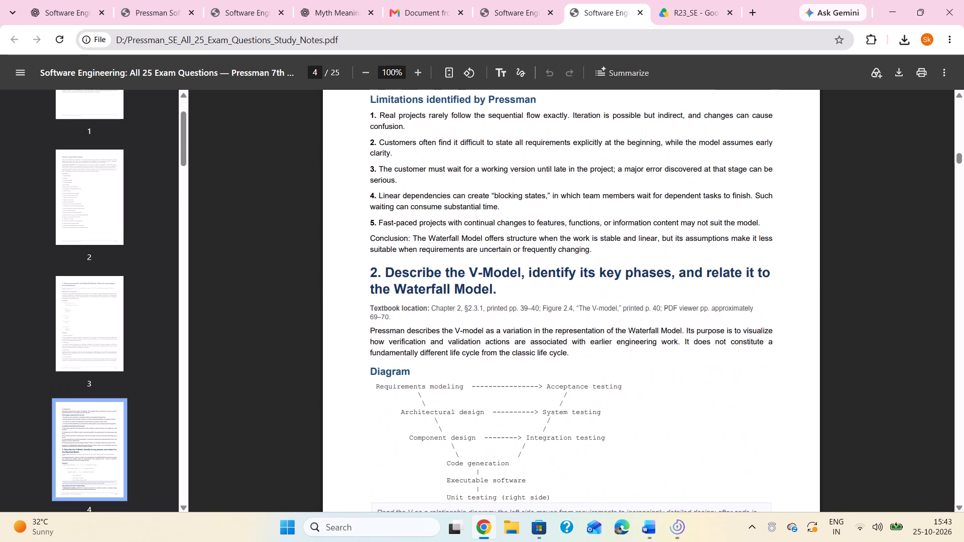
scroll(585, 292, up, 6)
scroll(585, 292, down, 1)
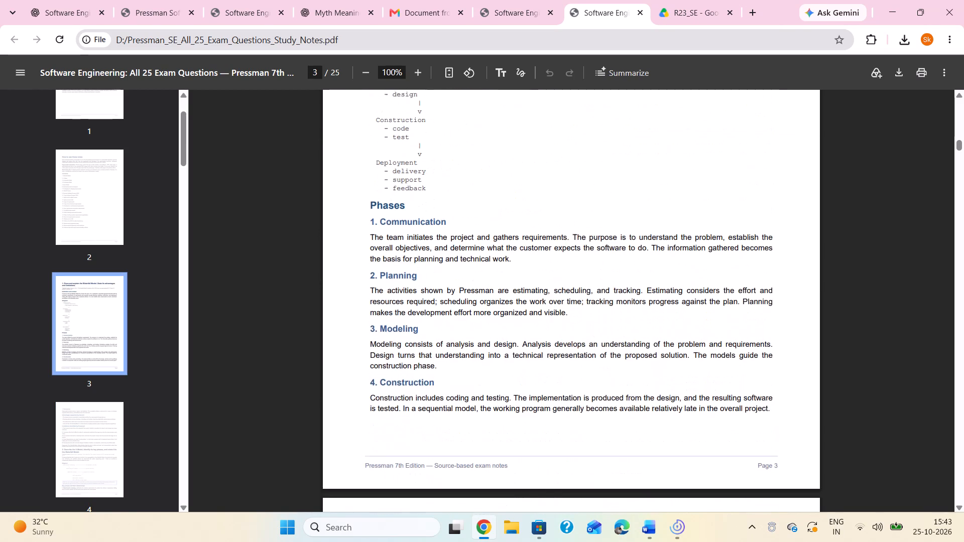
Read the Waterfall Model phases on page 3 closely, from Communication through Construction, continuing towards Deployment on page 4.
scroll(585, 292, down, 2)
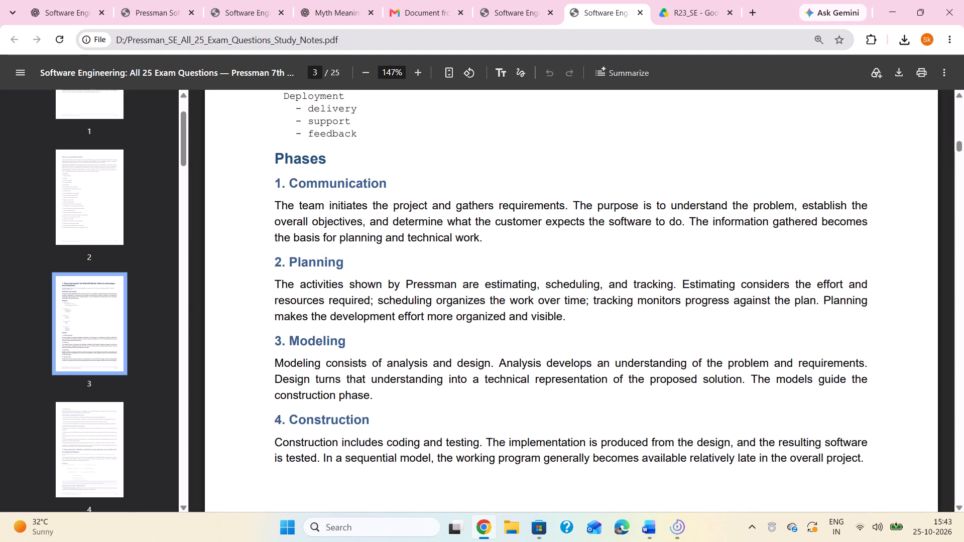
scroll(500, 218, down, 2)
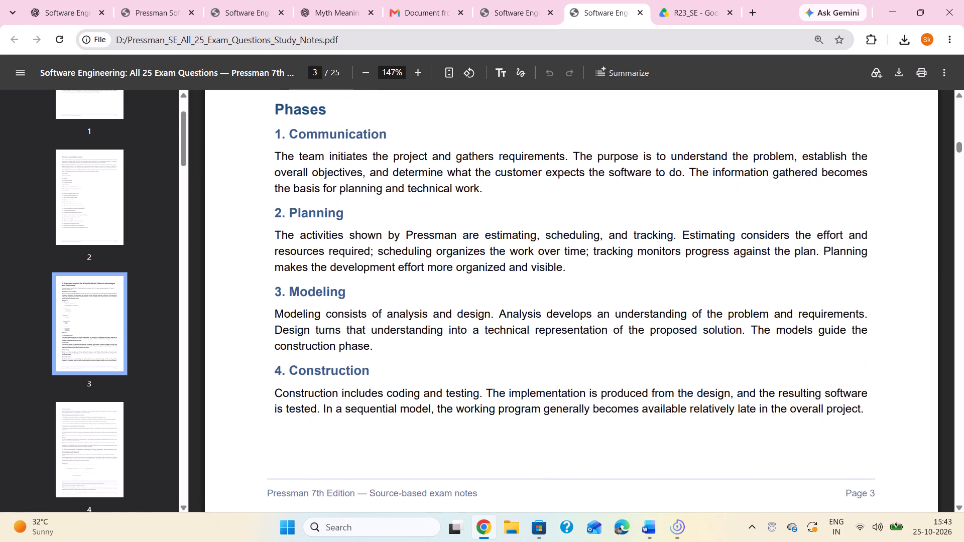
scroll(500, 218, down, 1)
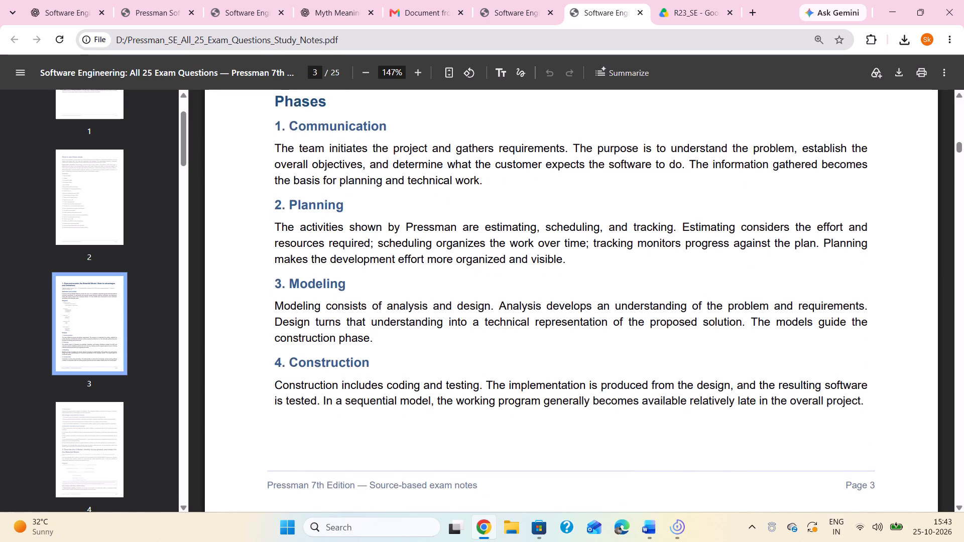
scroll(500, 218, down, 1)
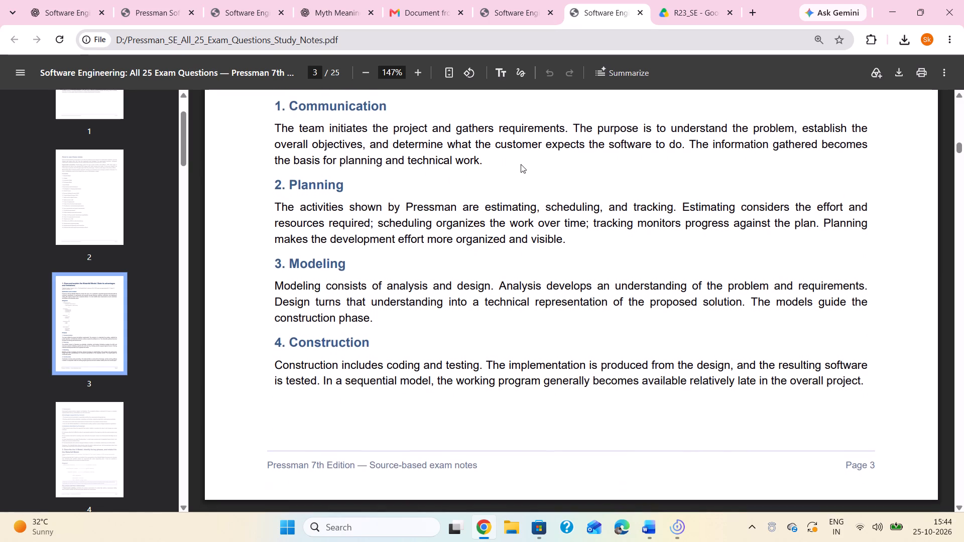
scroll(521, 164, down, 2)
scroll(521, 164, up, 1)
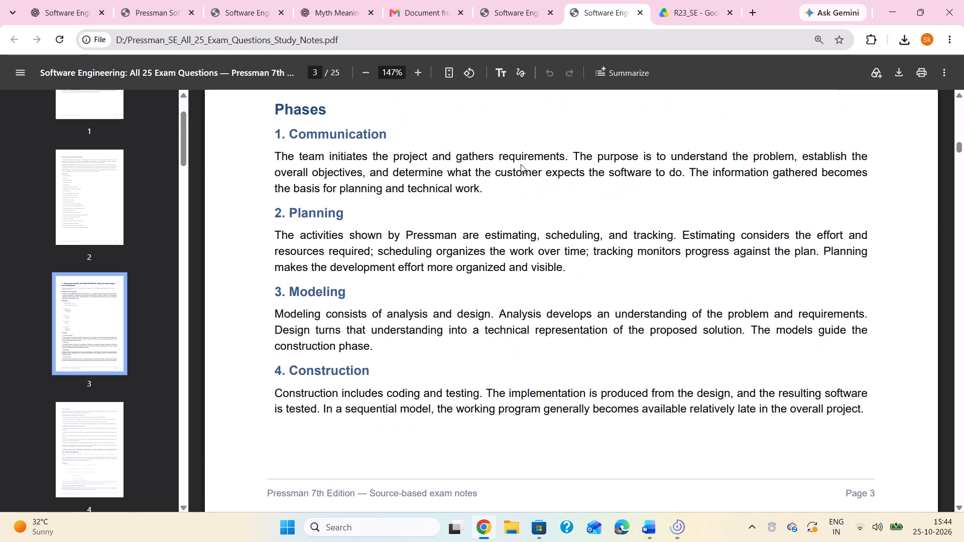
scroll(521, 164, down, 2)
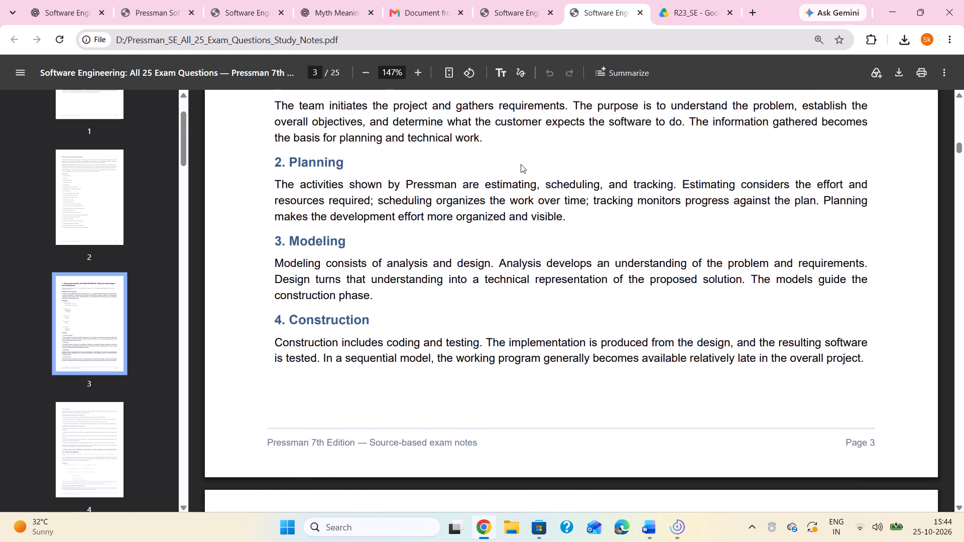
scroll(521, 164, down, 1)
scroll(527, 115, down, 1)
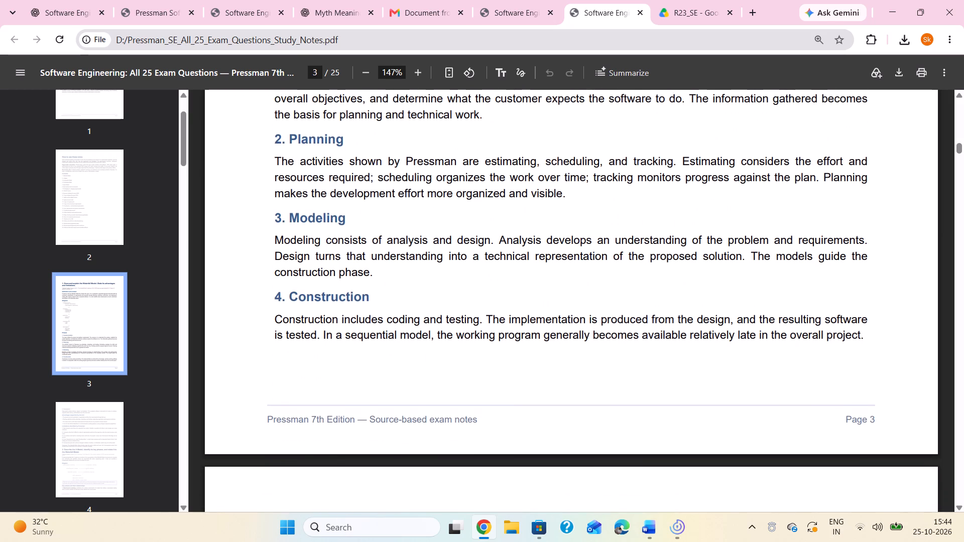
scroll(502, 194, down, 2)
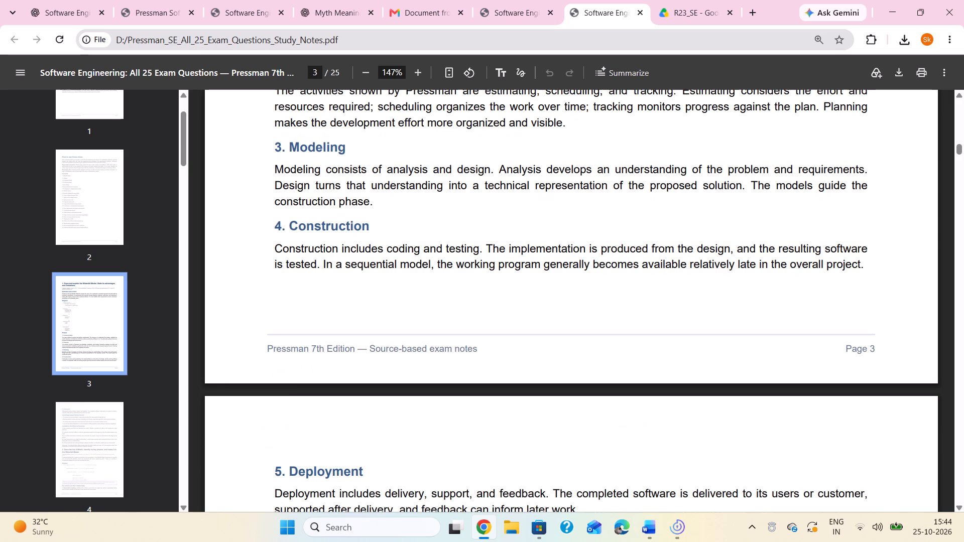
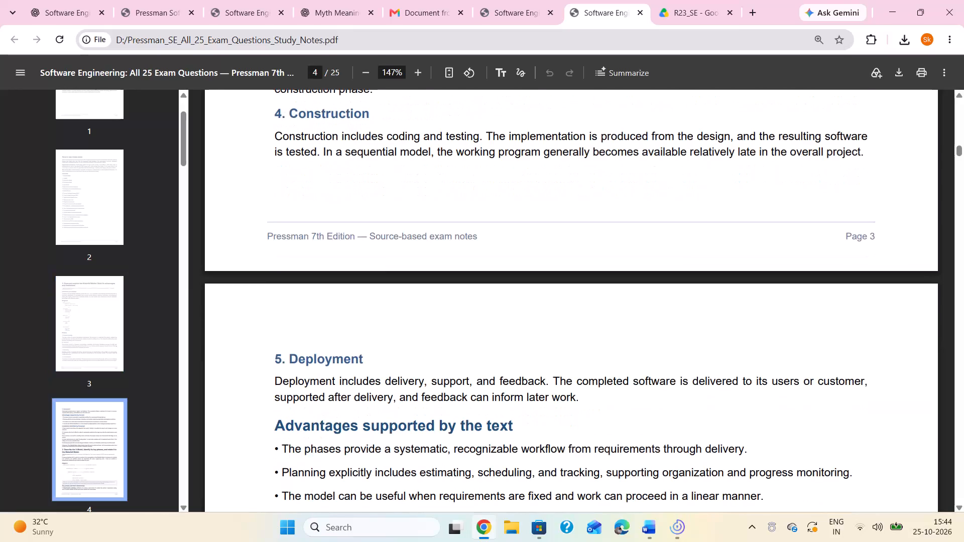
Review page 4 of the study notes, covering the Waterfall Model's advantages and limitations and the V-Model question with its diagram.
scroll(502, 198, down, 12)
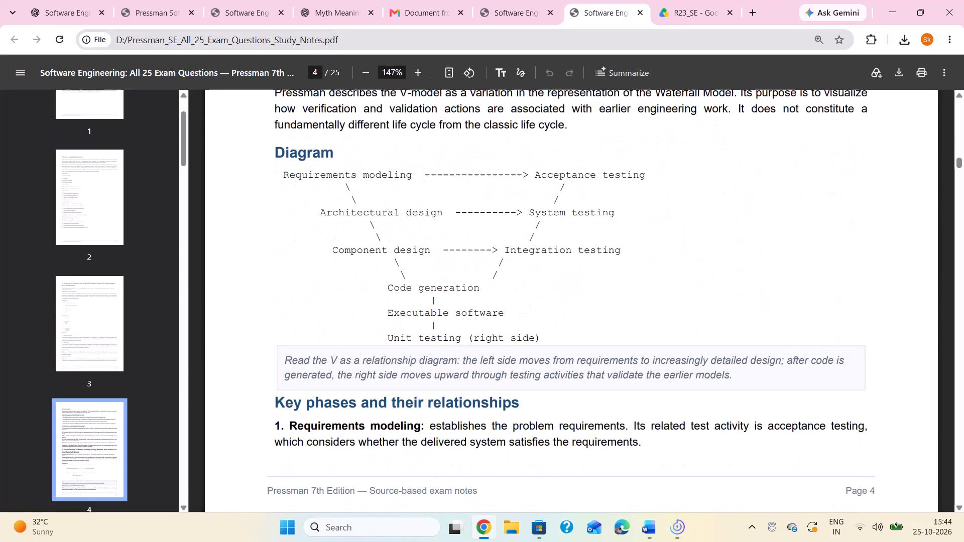
scroll(506, 180, up, 4)
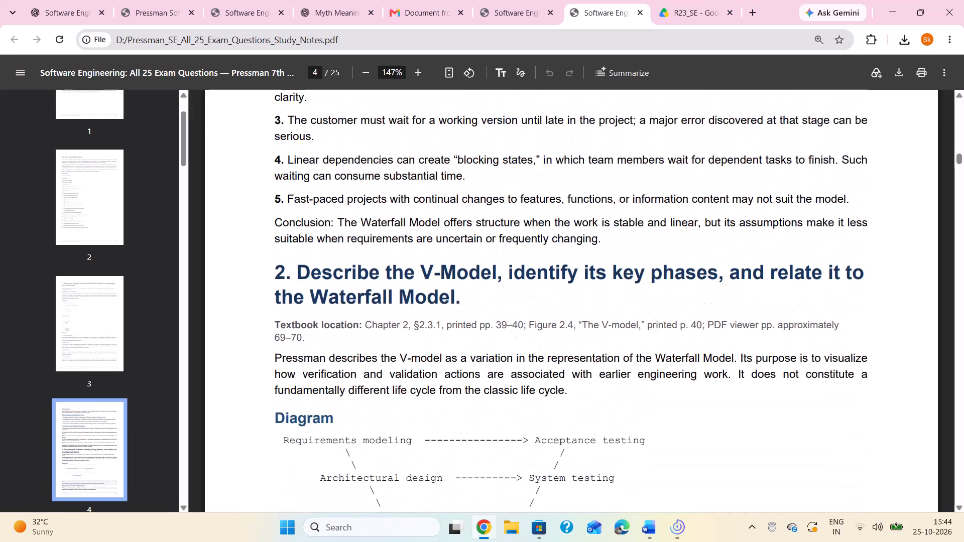
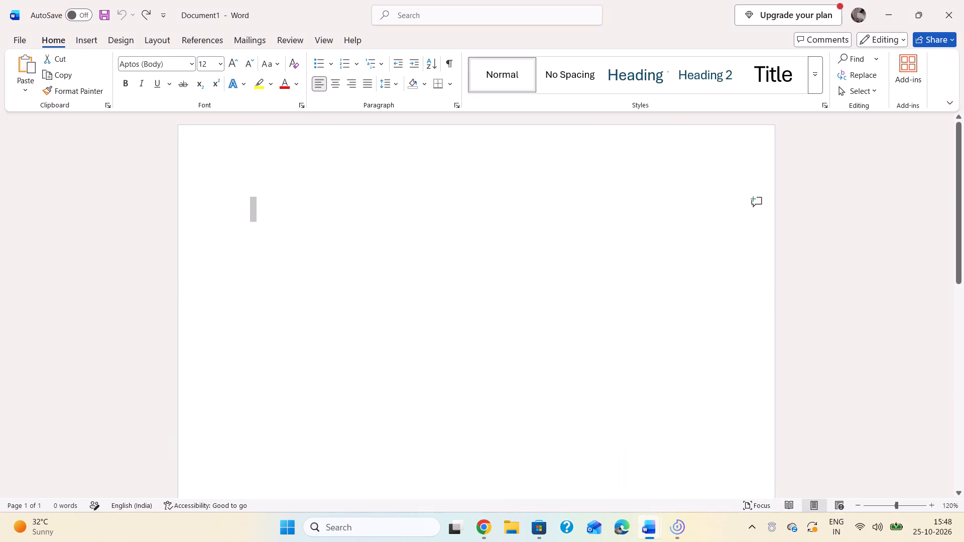
Switch to the blank Word document and place the text cursor at the start of its empty page.
click(371, 281)
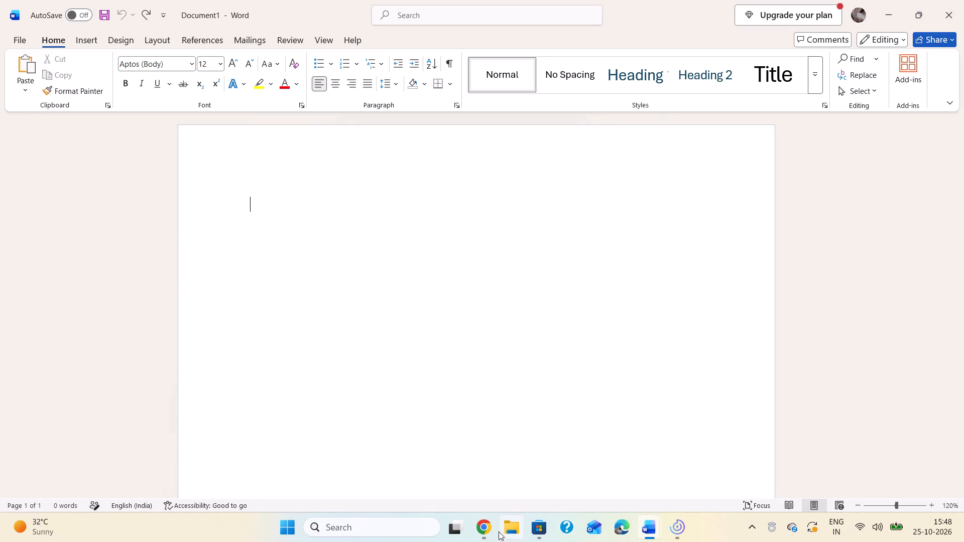
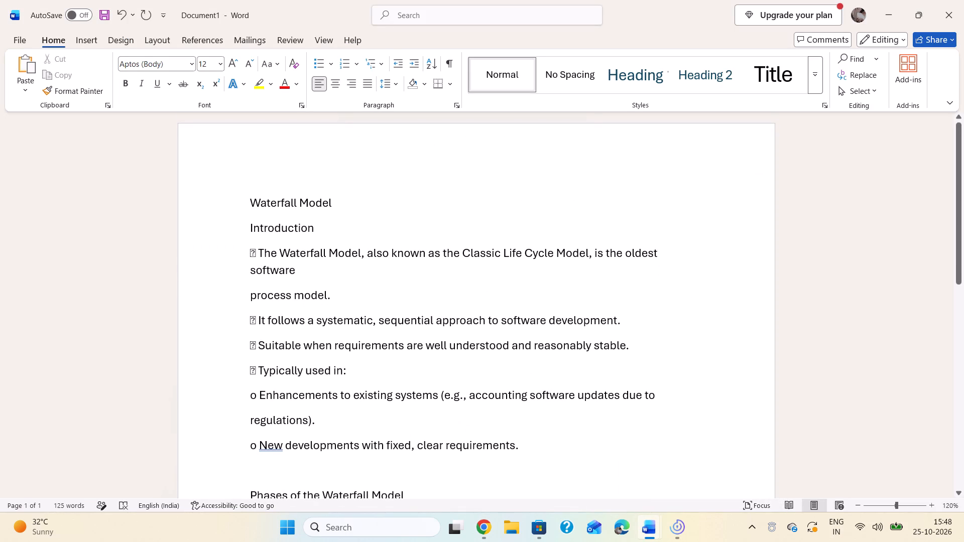
Make the "Waterfall Model" title line at the top of the document bold.
drag(253, 181, 393, 206)
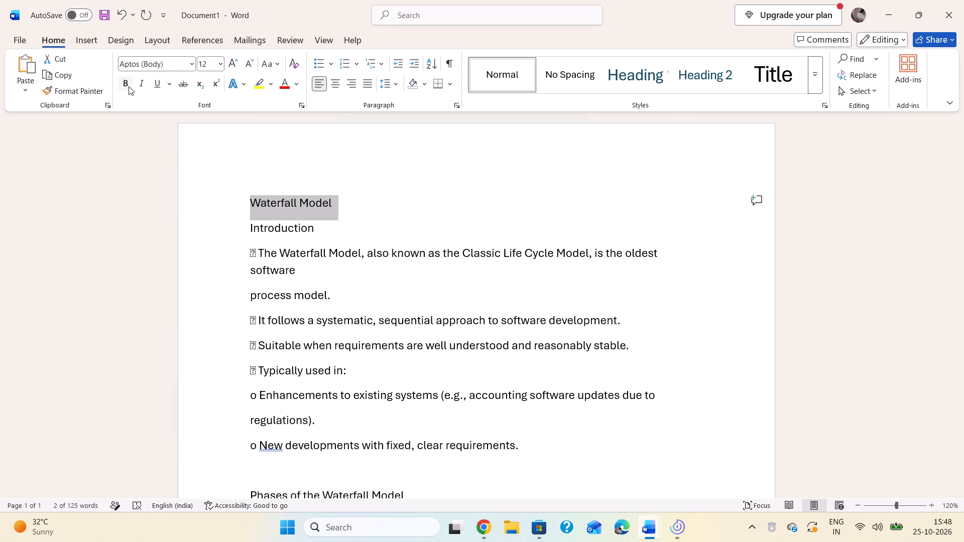
click(129, 86)
click(242, 310)
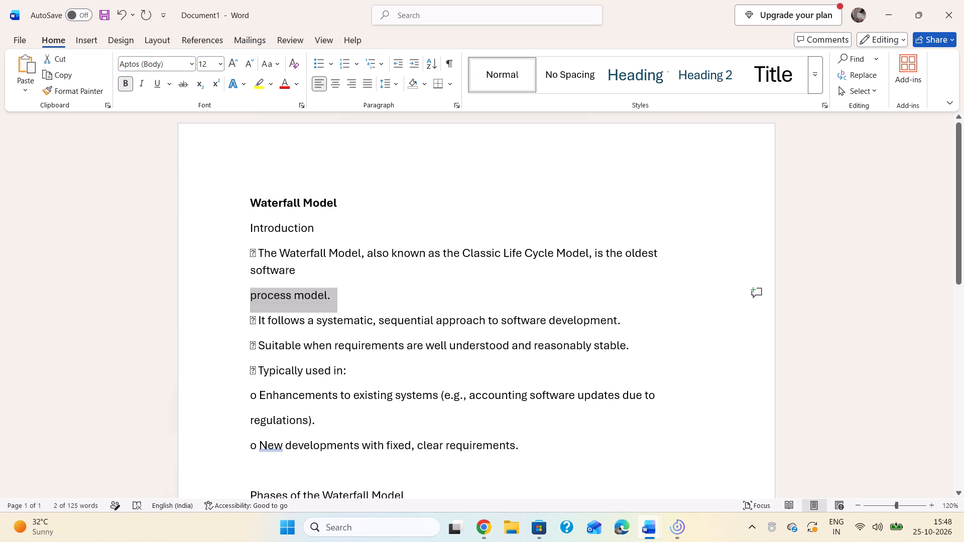
click(242, 310)
drag(242, 309, 257, 291)
click(257, 291)
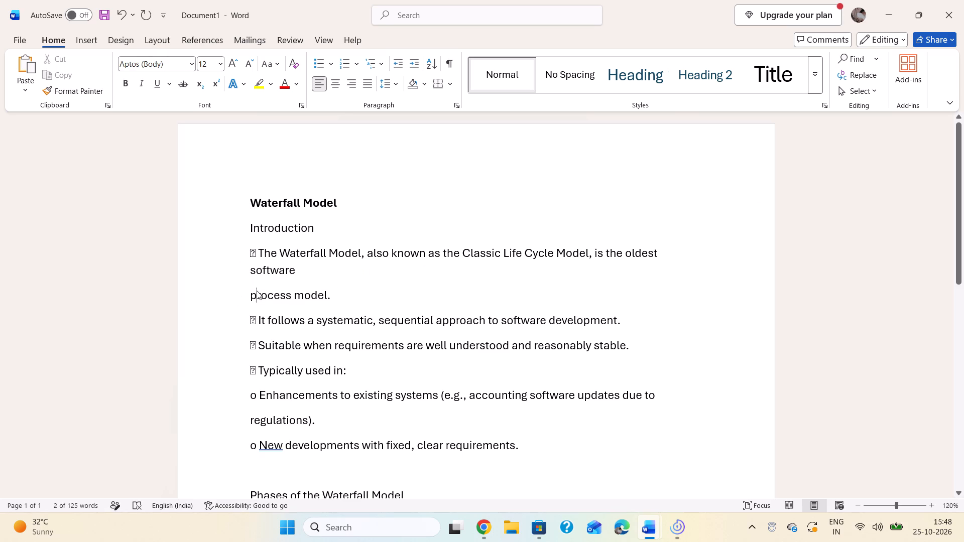
Join the split "process model." line onto the end of the preceding line that finishes with "software".
key(Left)
key(BackSpace)
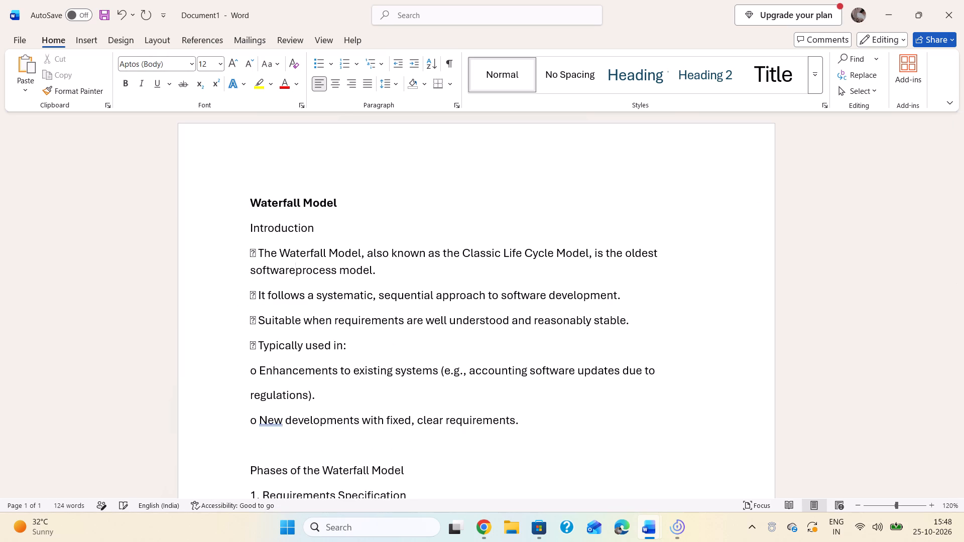
Bold the "Phases of the Waterfall Model" heading and the "1. Requirements Specification" and "2. Planning" phase titles.
click(249, 372)
scroll(249, 372, down, 1)
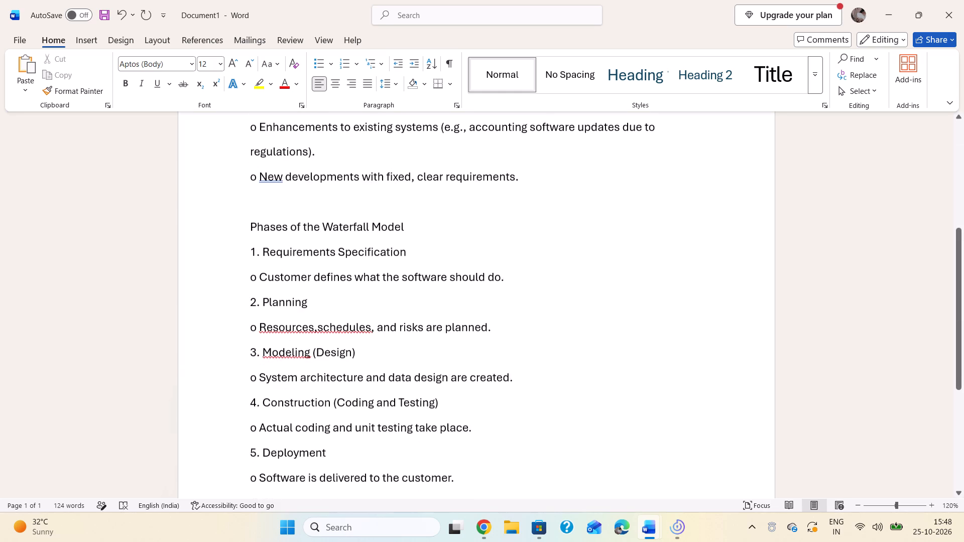
scroll(249, 372, down, 2)
scroll(249, 372, up, 1)
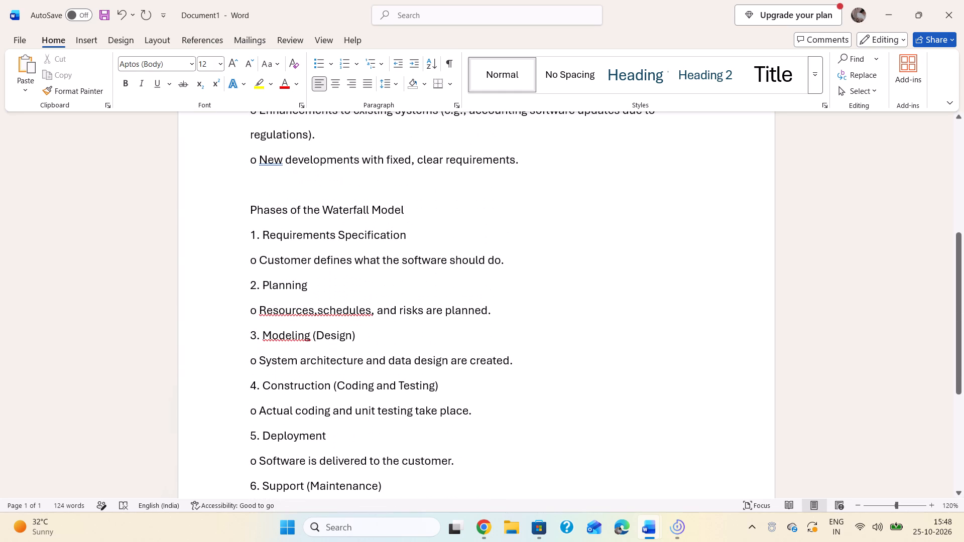
drag(253, 200, 385, 237)
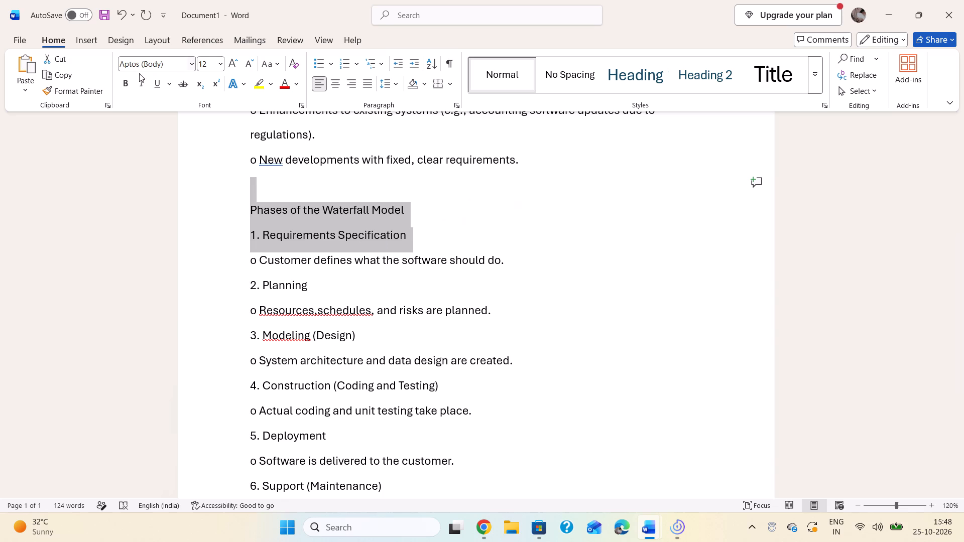
click(131, 80)
drag(245, 270, 326, 275)
click(326, 275)
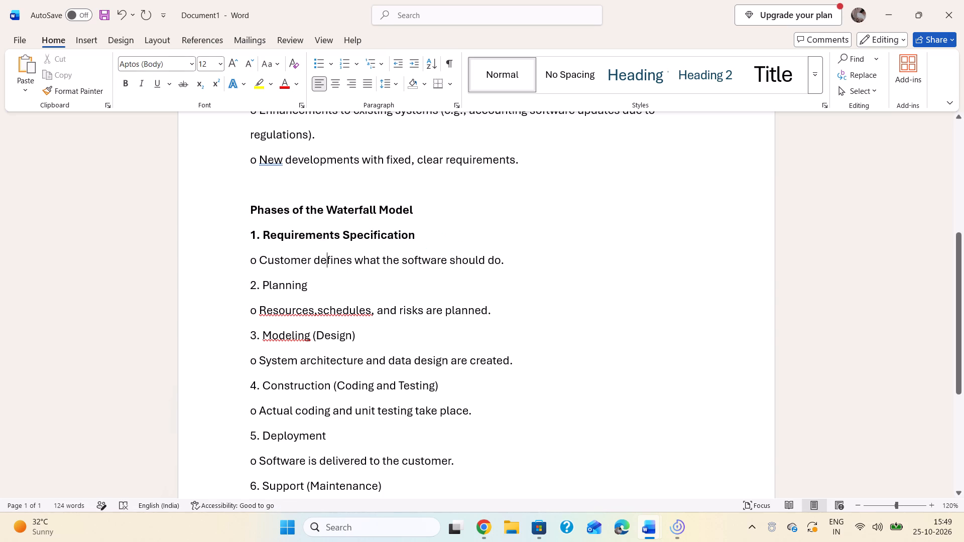
drag(325, 281, 230, 286)
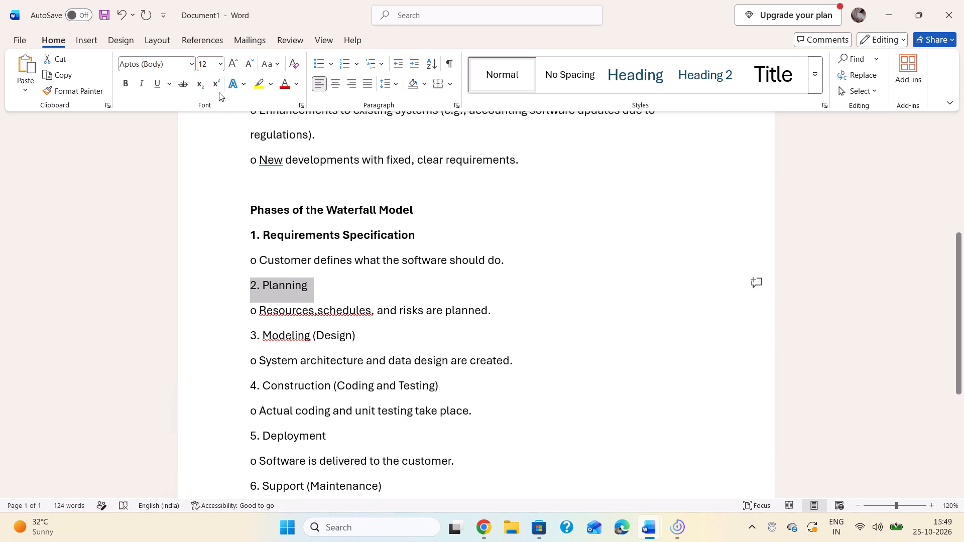
click(131, 79)
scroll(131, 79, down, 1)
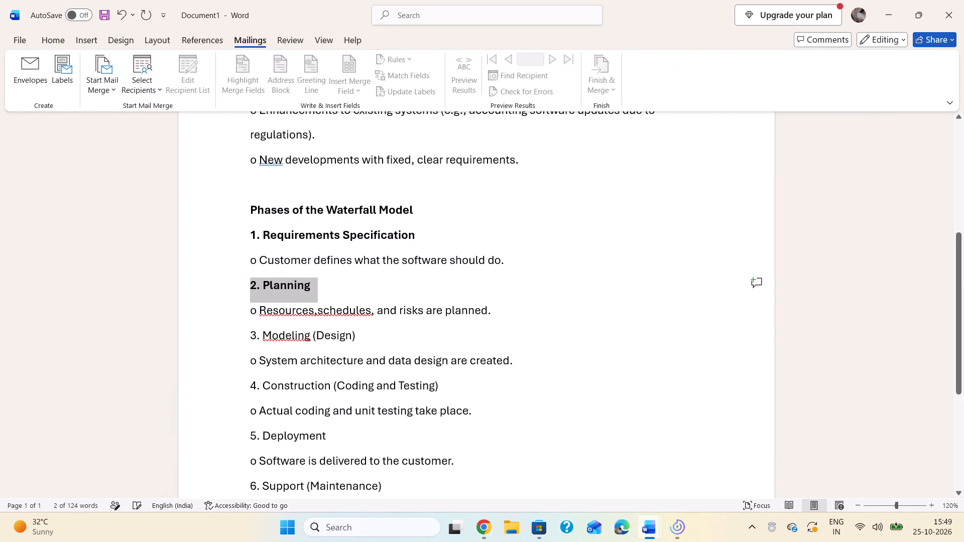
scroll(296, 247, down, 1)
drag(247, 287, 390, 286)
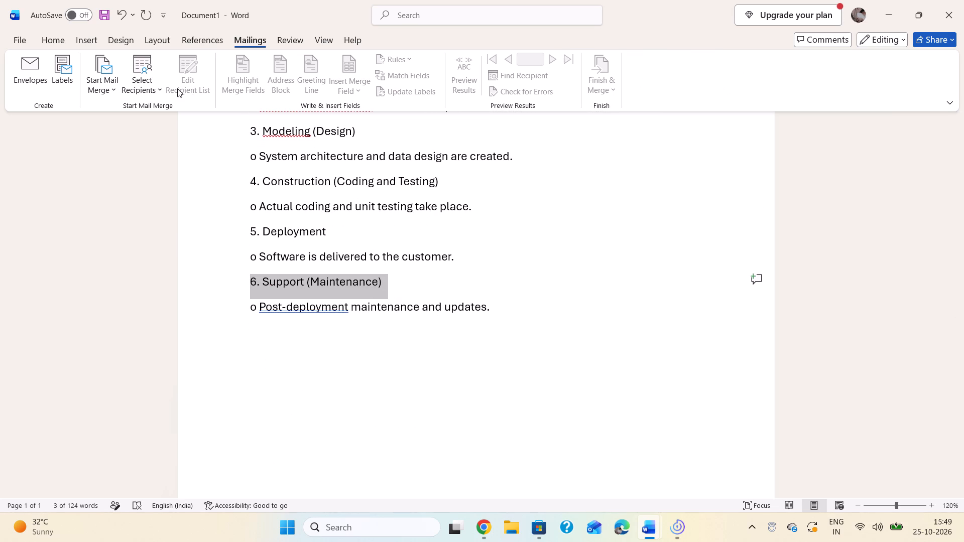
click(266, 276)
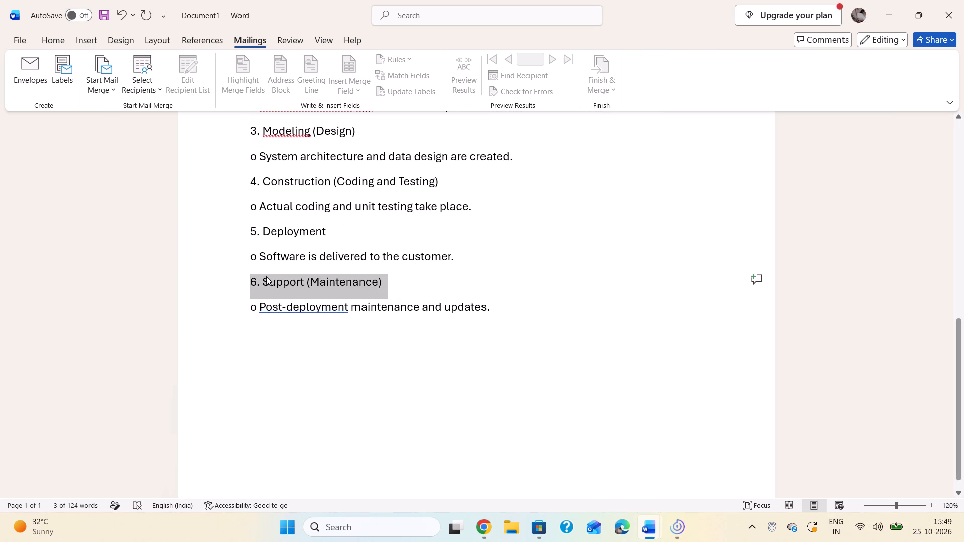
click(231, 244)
Bold the "3. Modeling (Design)" phase title together with the resources, schedules and risks line above it.
scroll(231, 244, up, 1)
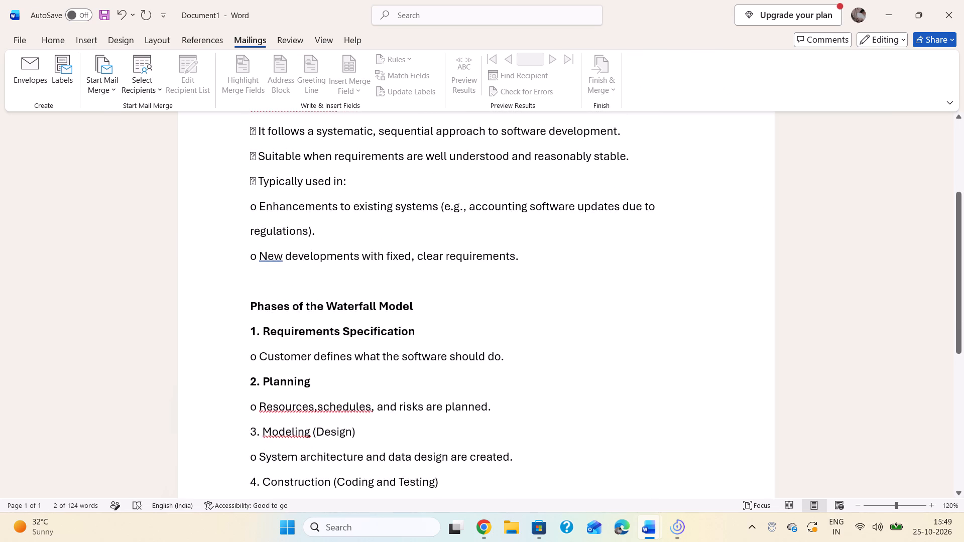
scroll(231, 244, down, 1)
drag(362, 290, 237, 252)
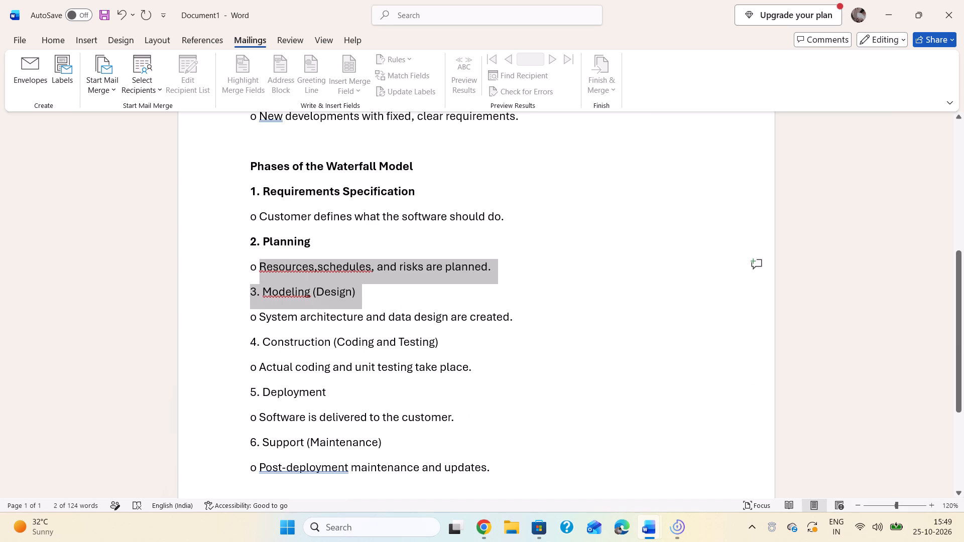
drag(237, 252, 238, 284)
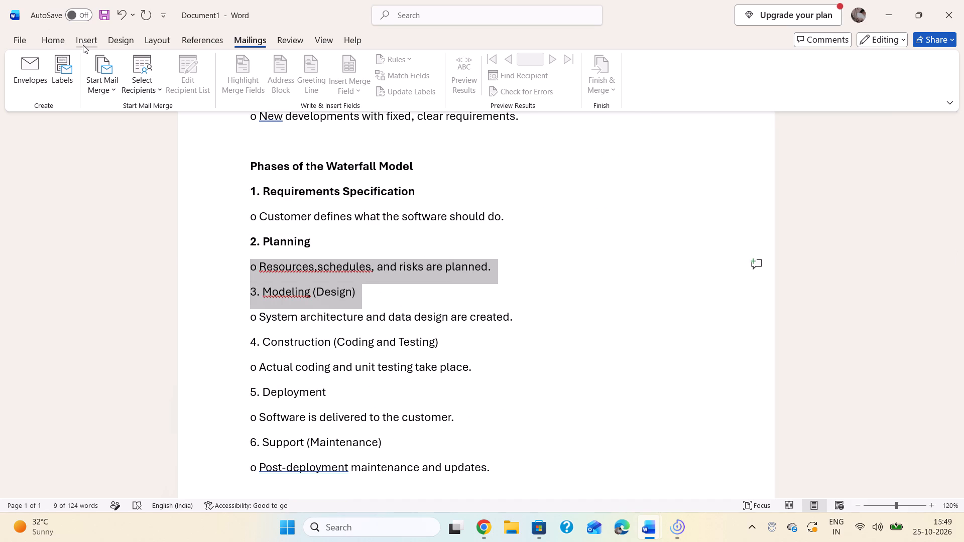
click(83, 45)
click(63, 42)
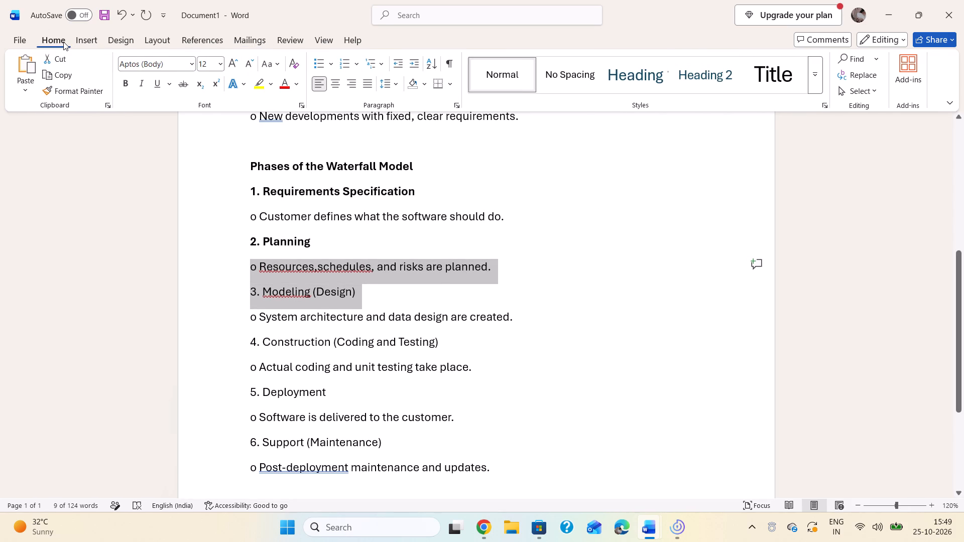
click(130, 77)
click(322, 264)
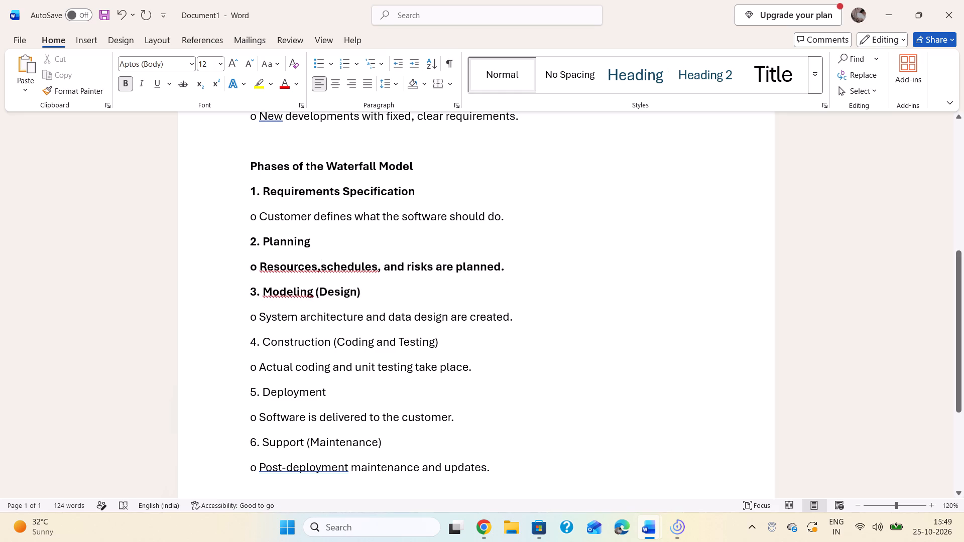
Remove the bold formatting from the resources, schedules and risks line under "2. Planning".
drag(508, 270, 239, 270)
click(130, 79)
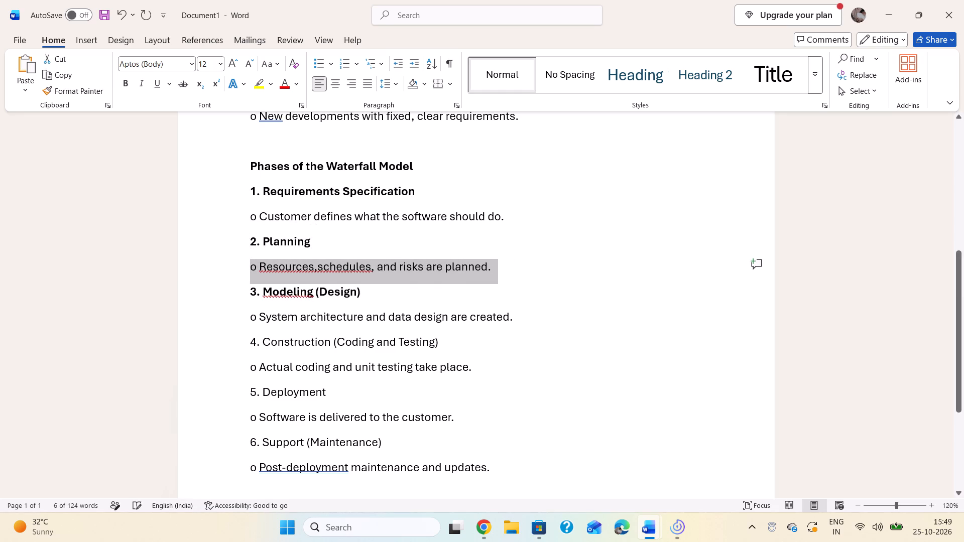
Bold the "4. Construction (Coding and Testing)", "5. Deployment" and "6. Support (Maintenance)" phase titles.
scroll(366, 247, down, 1)
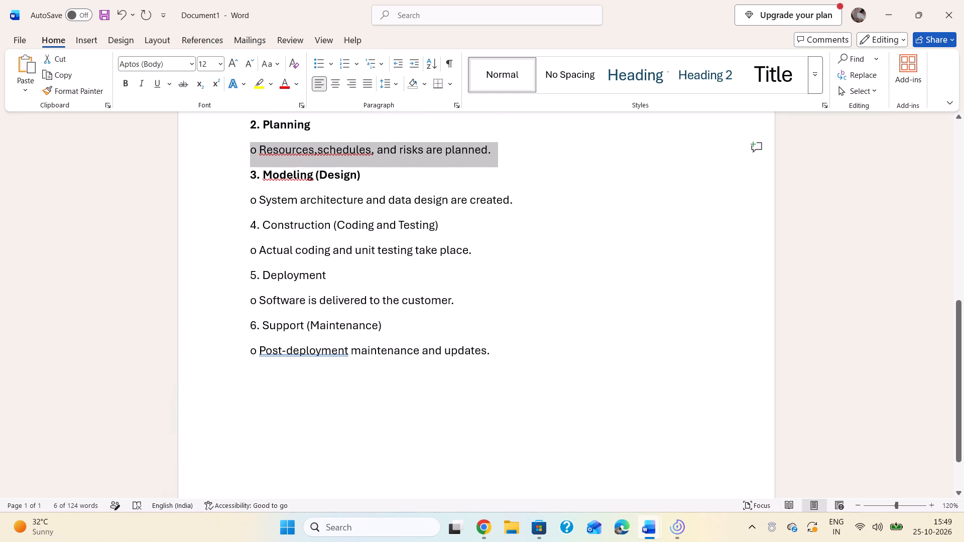
drag(447, 226, 252, 224)
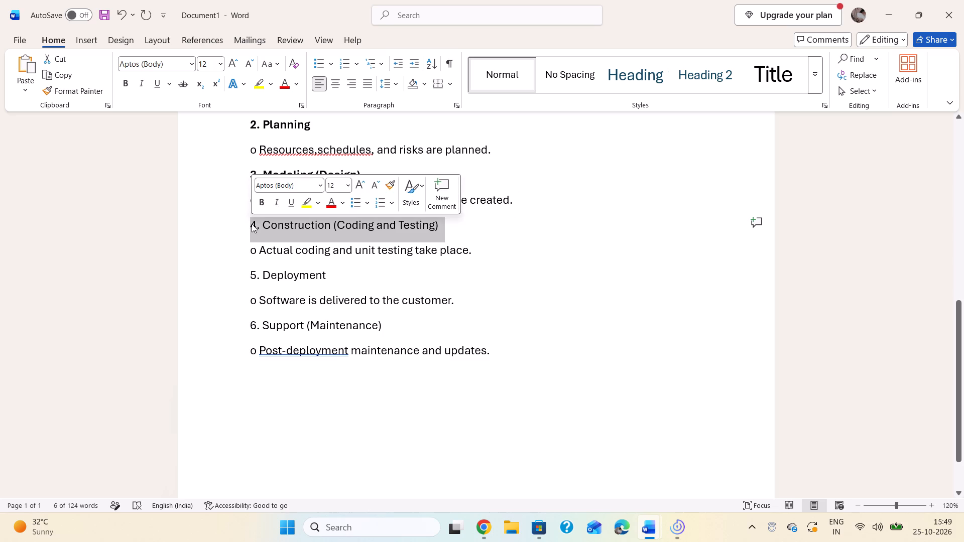
click(132, 87)
scroll(417, 282, down, 1)
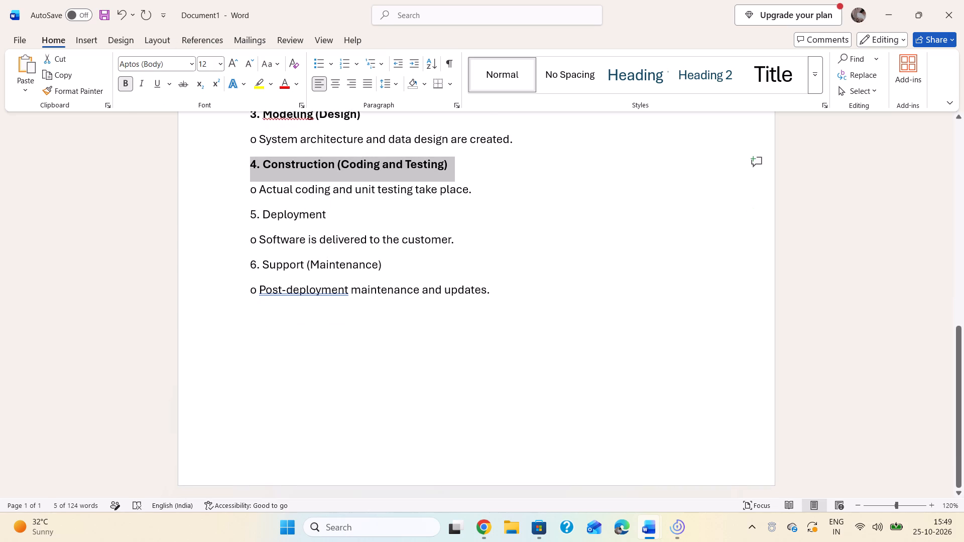
drag(332, 215, 246, 213)
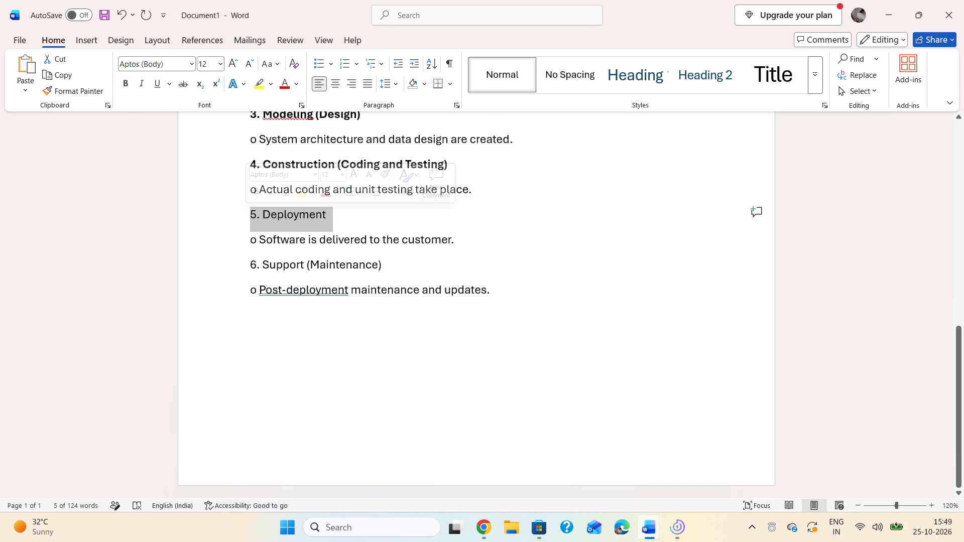
click(130, 83)
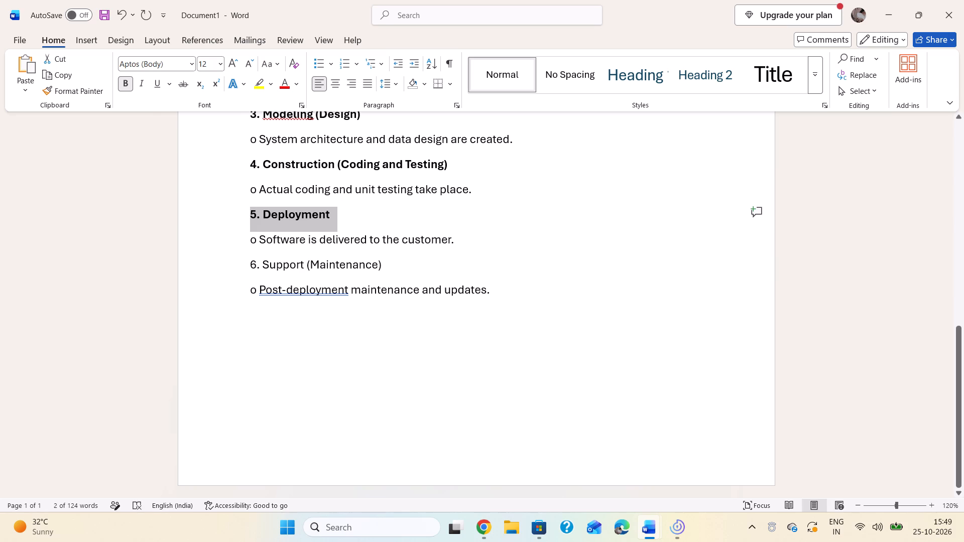
drag(390, 261, 248, 276)
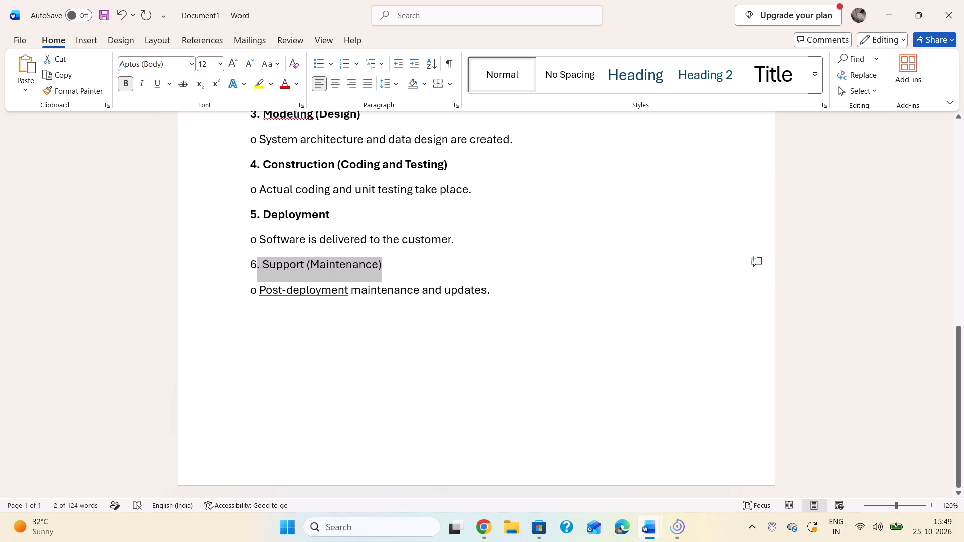
drag(248, 276, 243, 275)
click(126, 81)
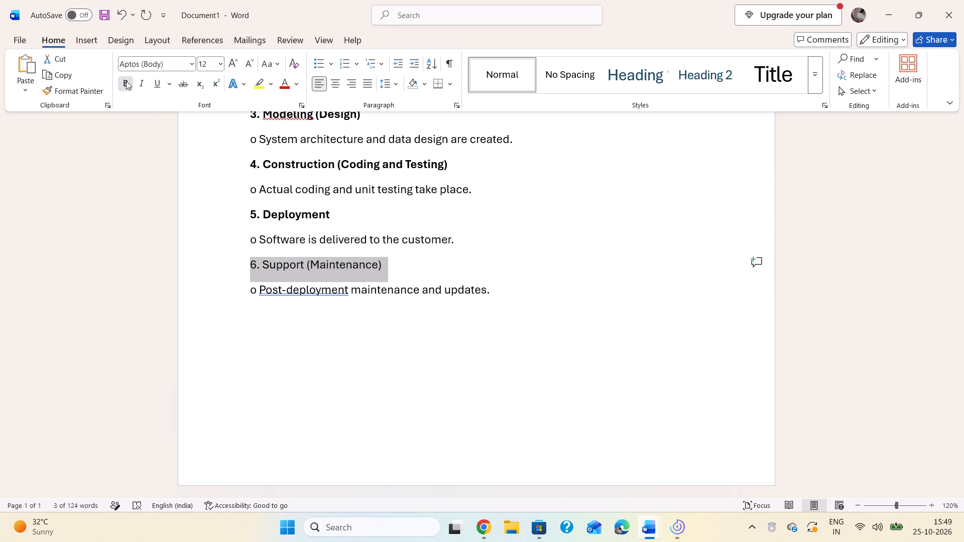
click(332, 220)
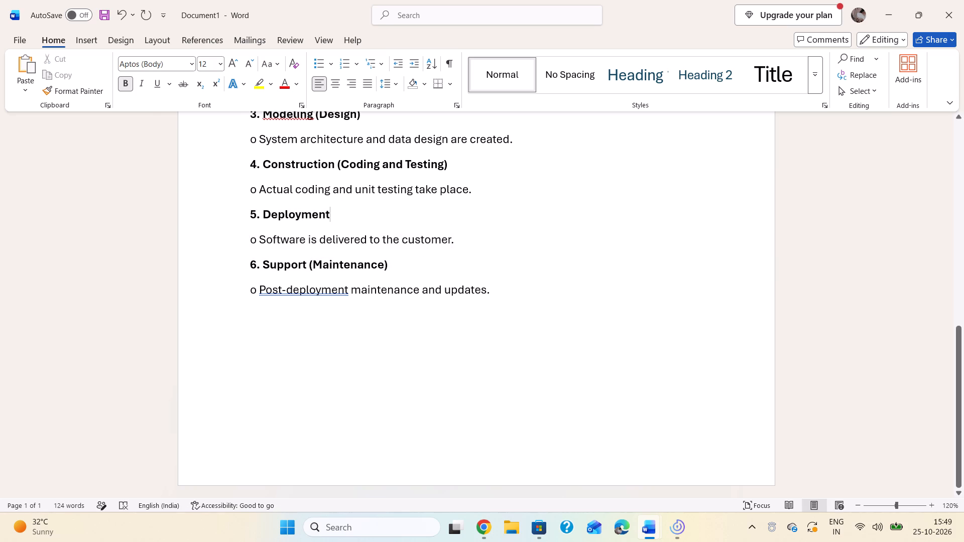
scroll(332, 220, up, 1)
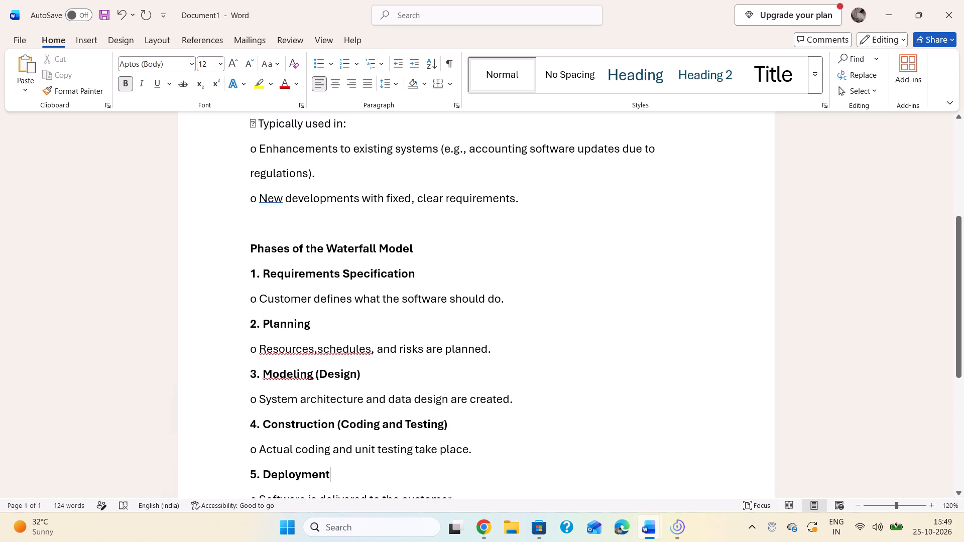
scroll(332, 220, down, 1)
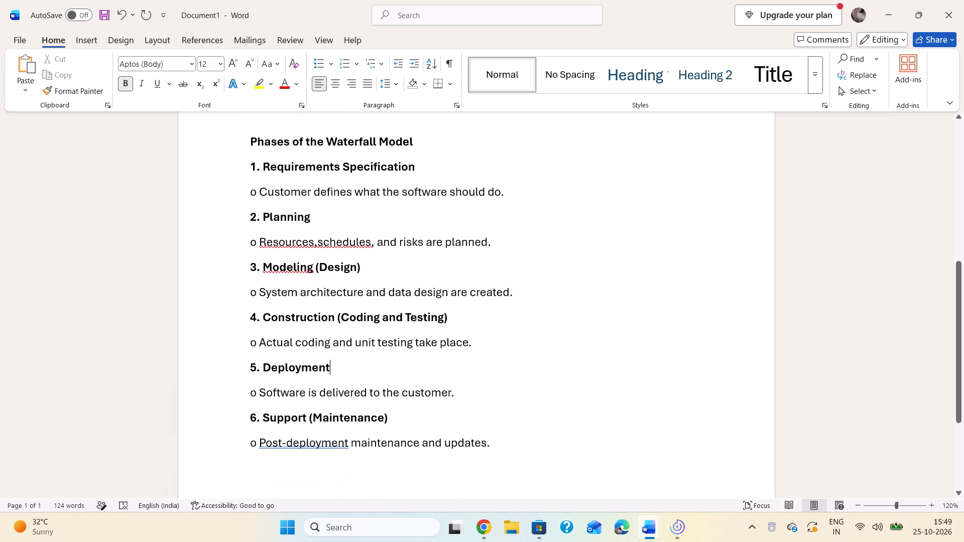
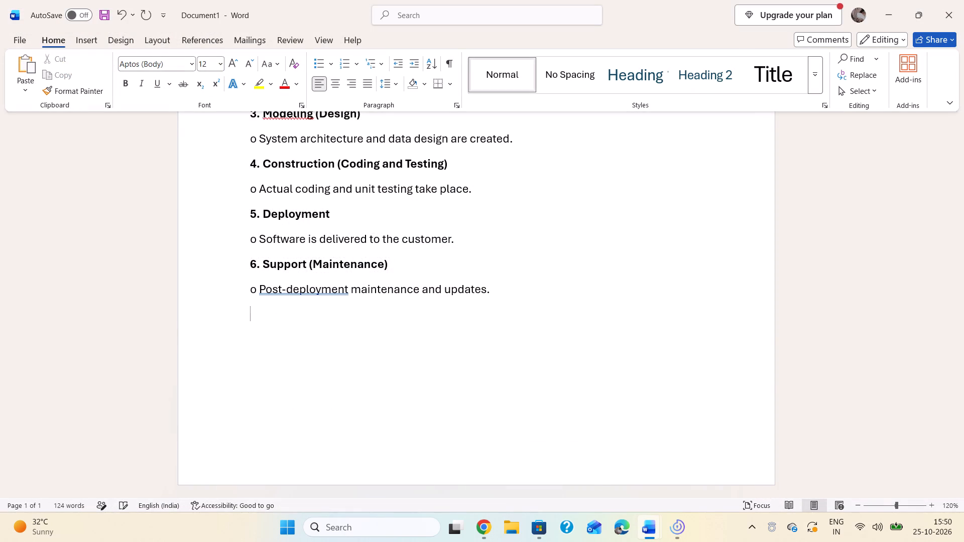
Reduce the waterfall model diagram's height so it fits on the first page directly below the Support (Maintenance) phase text.
click(484, 374)
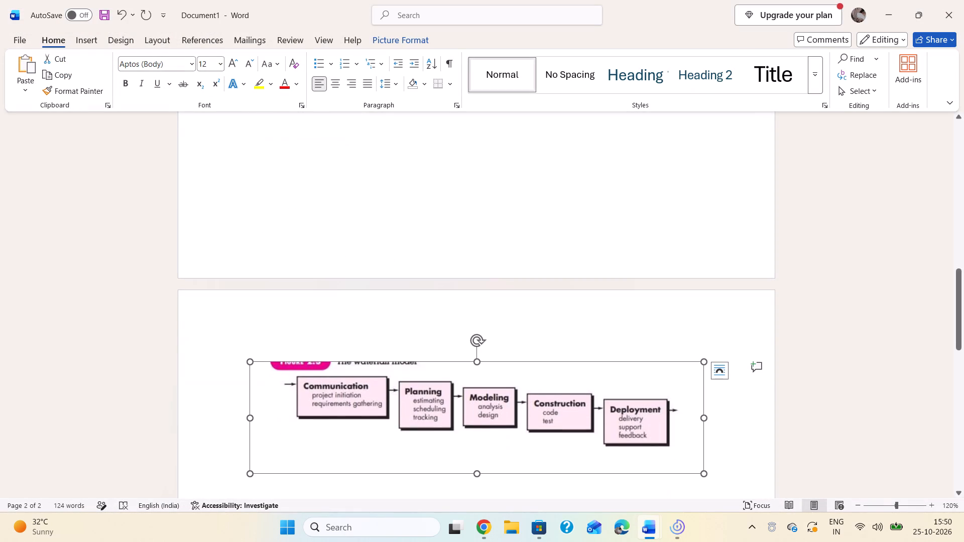
drag(475, 473, 481, 447)
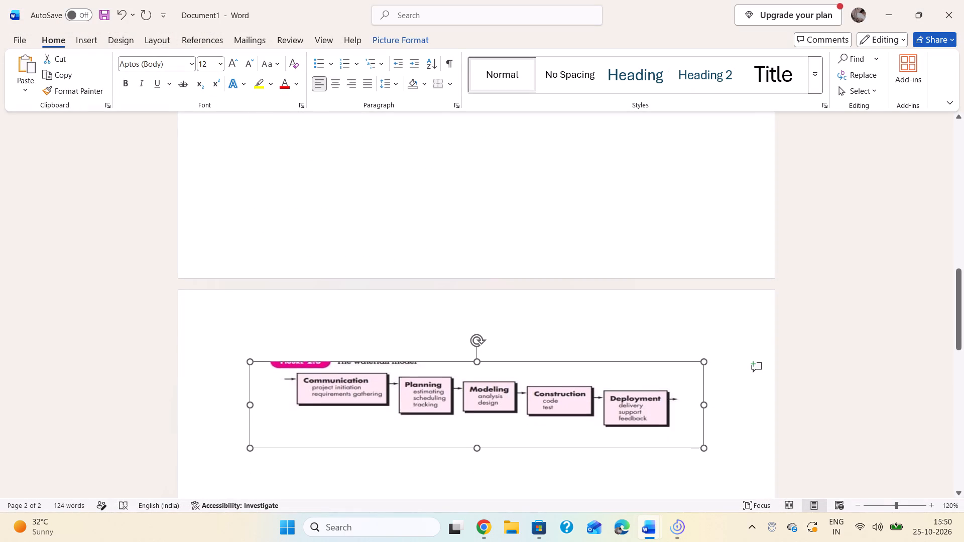
drag(481, 447, 481, 446)
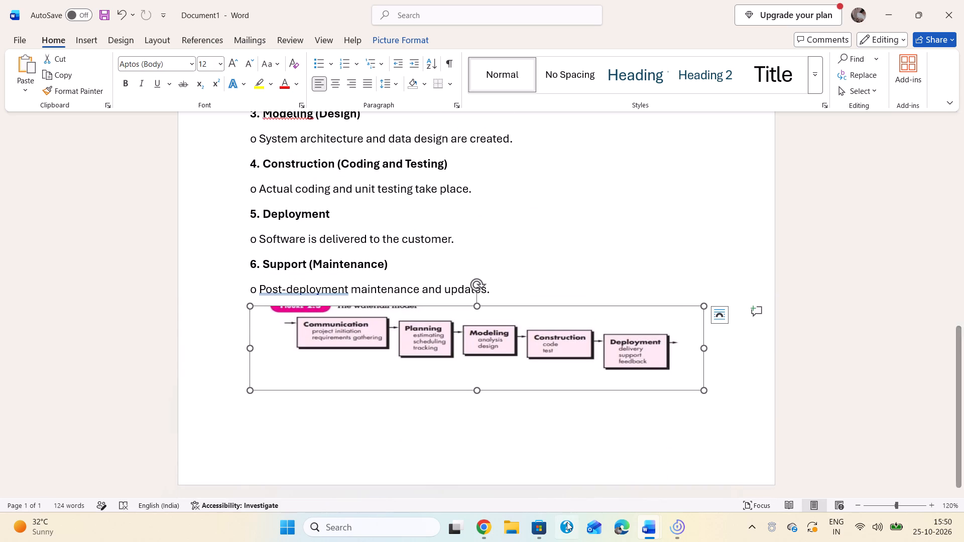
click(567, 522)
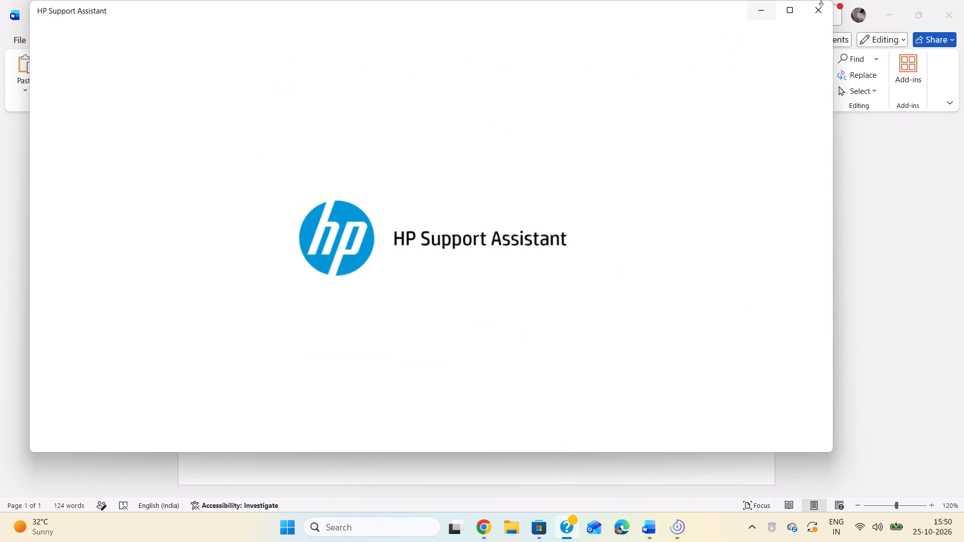
Close the HP Support Assistant window and return to the beginning of the Waterfall Model notes in Word.
click(817, 6)
scroll(593, 179, up, 2)
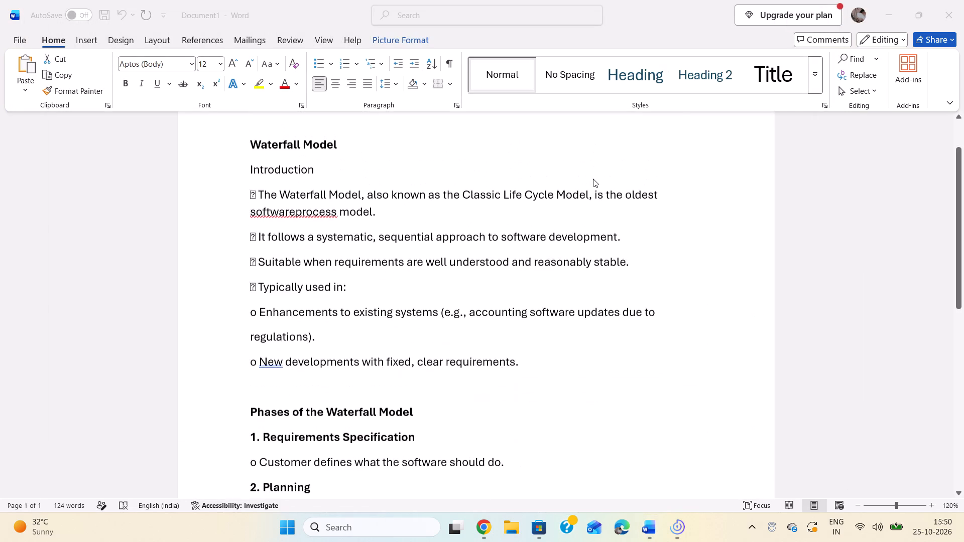
scroll(593, 179, up, 2)
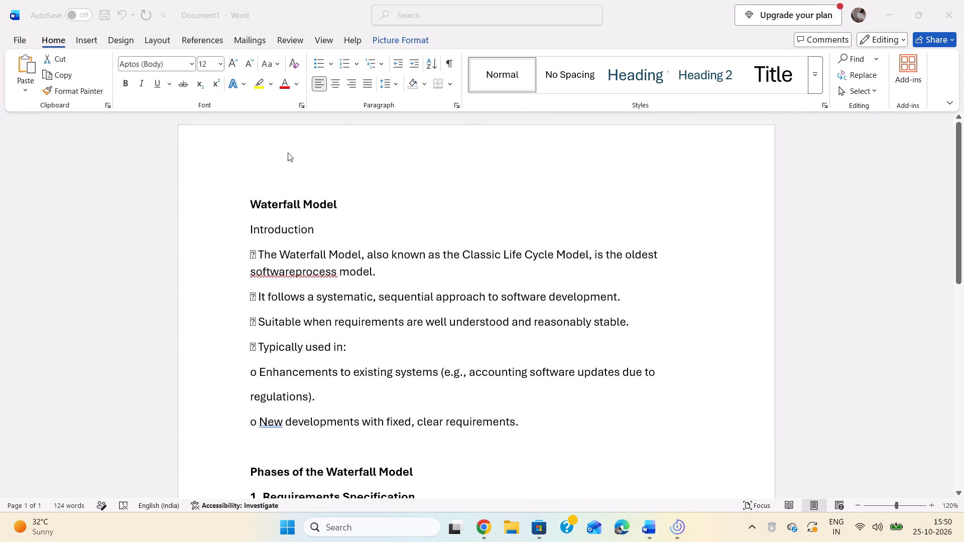
Insert "CONCEPT 1" before the "Waterfall Model" title so the heading reads "CONCEPT 1 Waterfall Model" on one line.
click(288, 153)
click(249, 194)
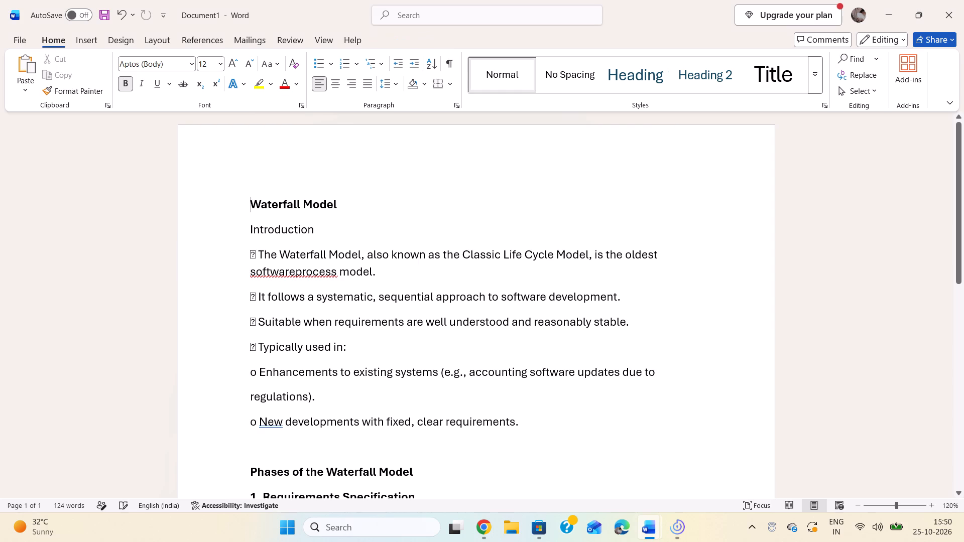
key(BackSpace)
key(BackSpace)
click(249, 194)
key(Return)
key(BackSpace)
key(BackSpace)
key(BackSpace)
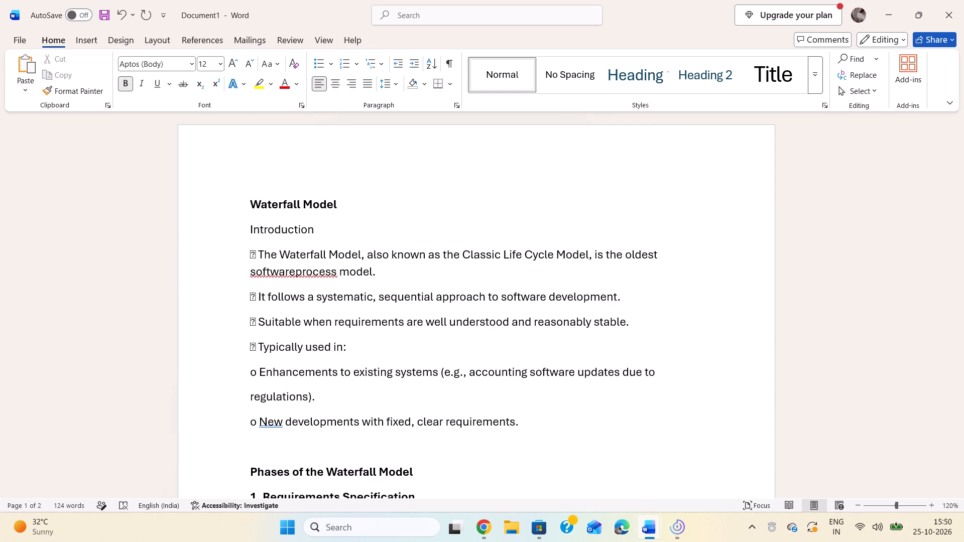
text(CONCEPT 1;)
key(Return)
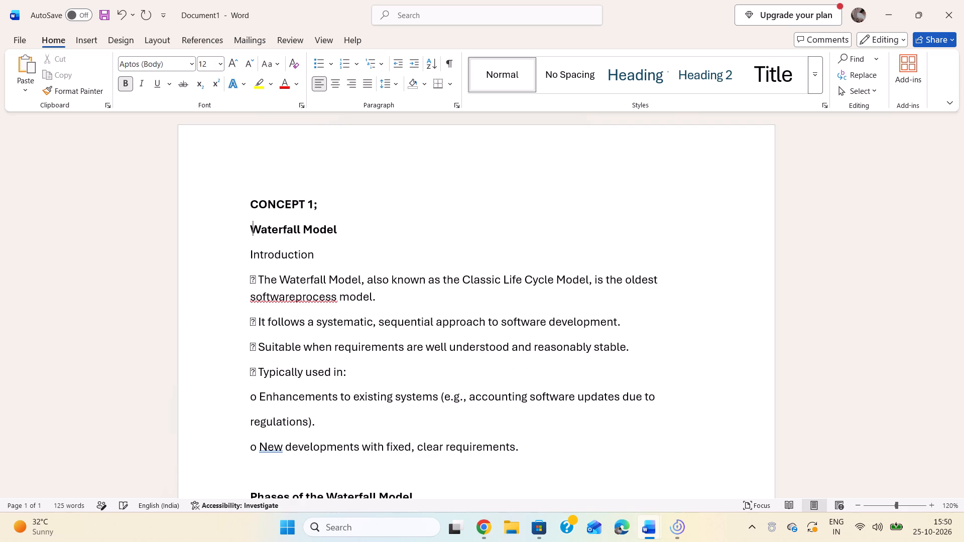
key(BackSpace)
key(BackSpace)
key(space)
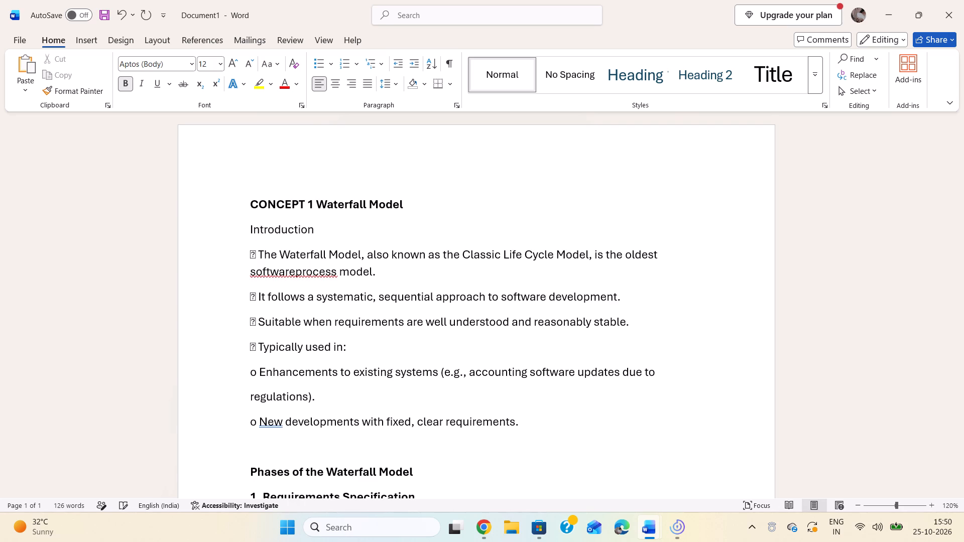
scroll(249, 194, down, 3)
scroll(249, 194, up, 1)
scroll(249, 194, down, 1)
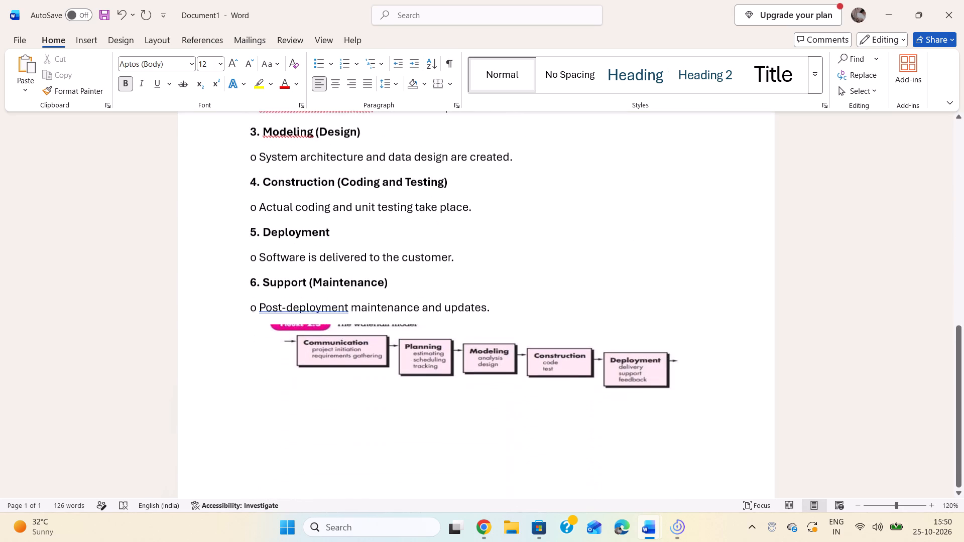
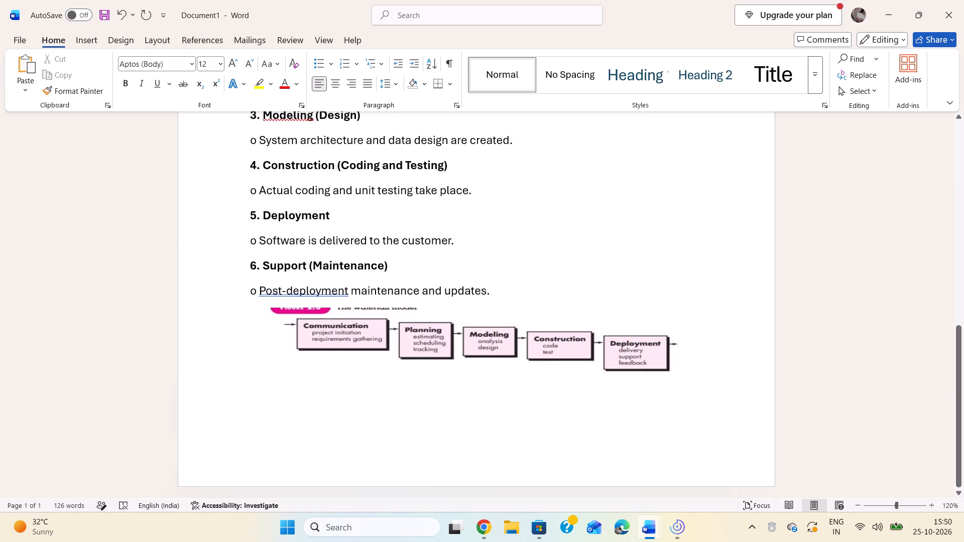
Paste the copied "Waterfall Model – Advantages" and "Disadvantages / Criticisms" notes on a new line after the waterfall diagram.
key(Return)
key(ctrl+v)
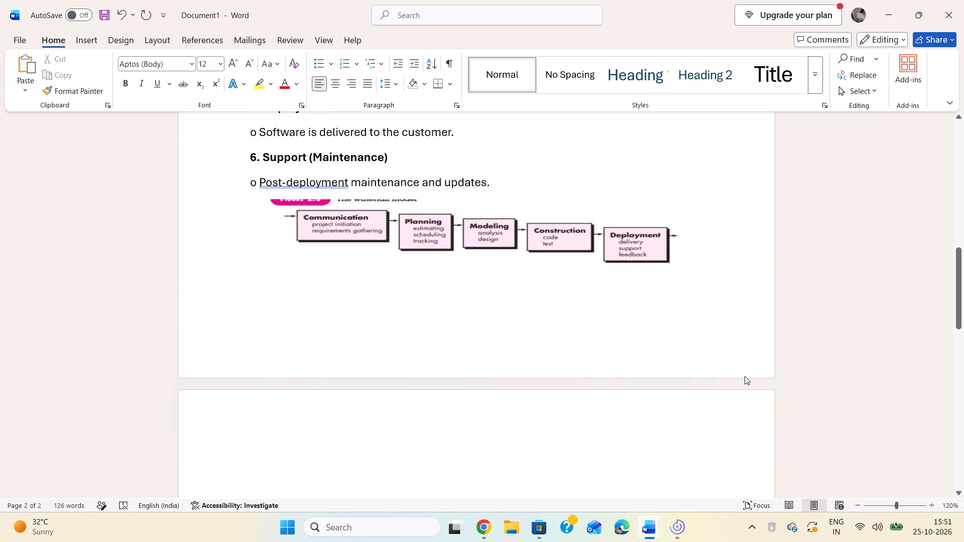
scroll(745, 376, up, 1)
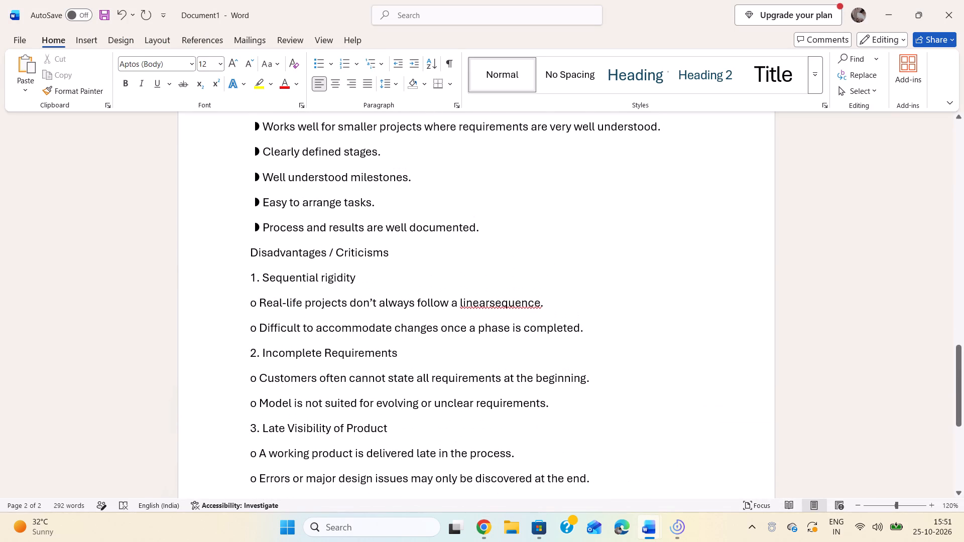
scroll(516, 316, up, 2)
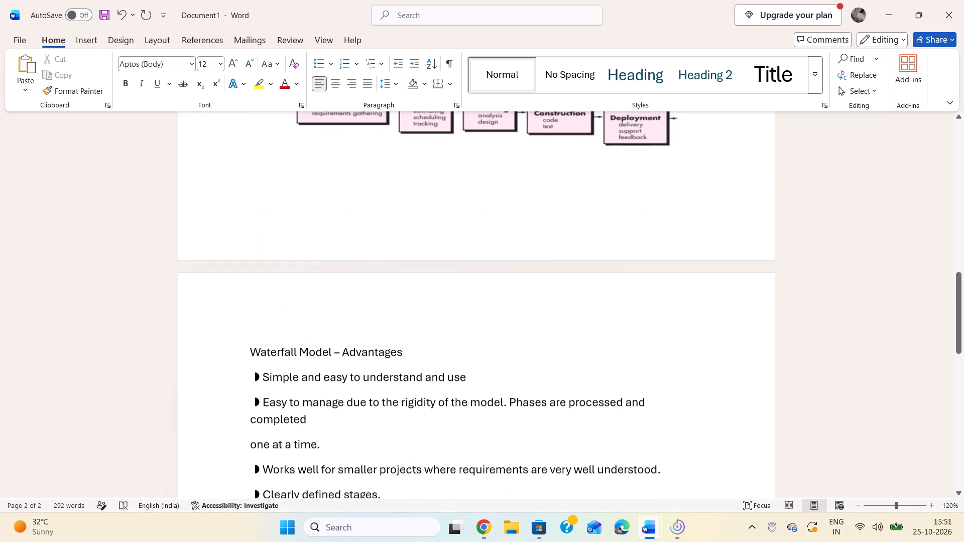
scroll(516, 316, down, 1)
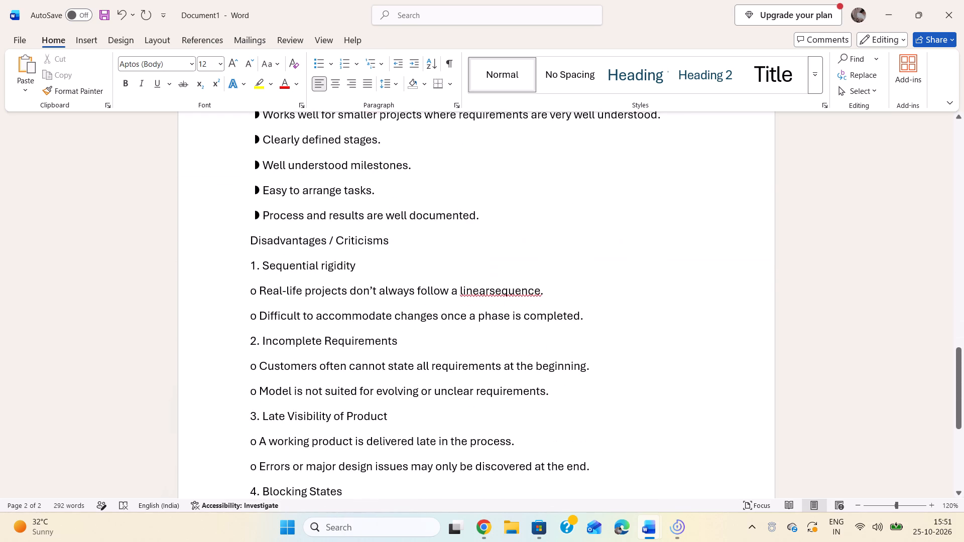
Bold the text from "documented." in the last advantage through the "Disadvantages / Criticisms" heading.
drag(418, 232, 280, 246)
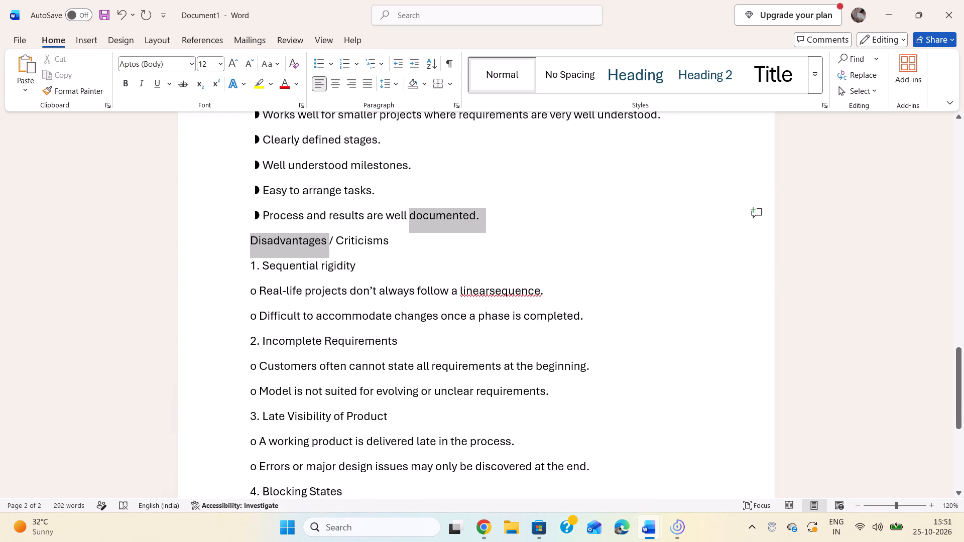
drag(280, 246, 420, 249)
click(128, 88)
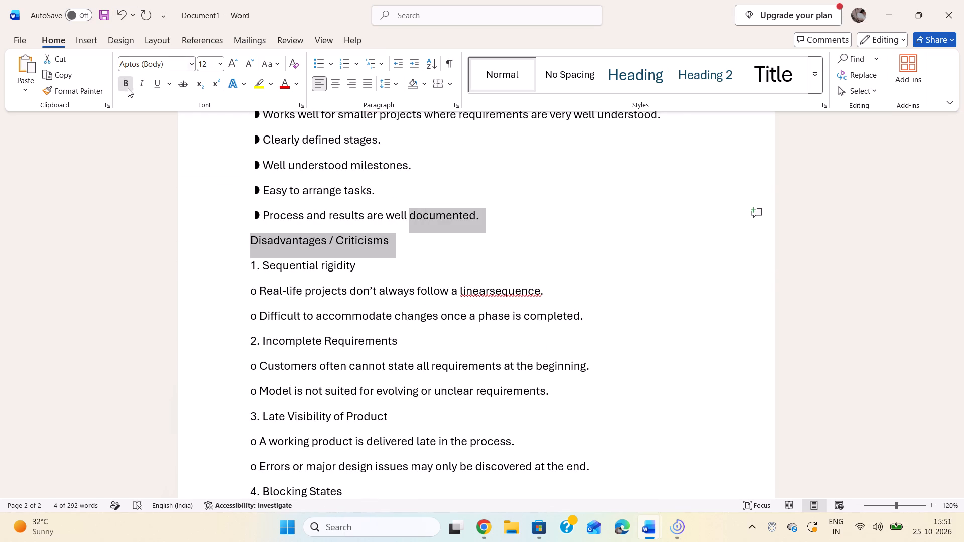
Bold the "Waterfall Model – Advantages" heading.
scroll(296, 158, up, 1)
click(405, 298)
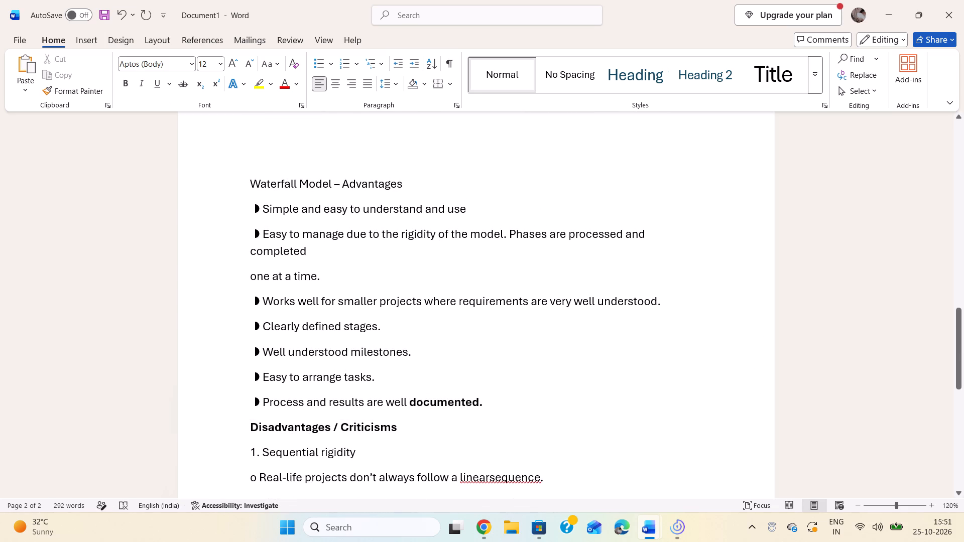
drag(406, 192, 236, 192)
click(124, 78)
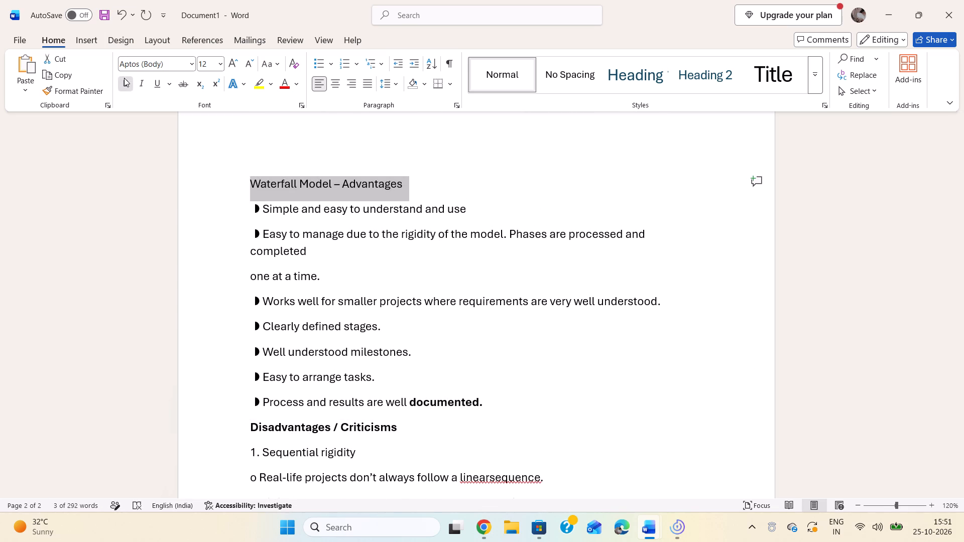
click(261, 168)
Bold the numbered subheadings "1. Sequential rigidity" and "2. Incomplete Requirements" in the disadvantages section.
scroll(261, 168, down, 1)
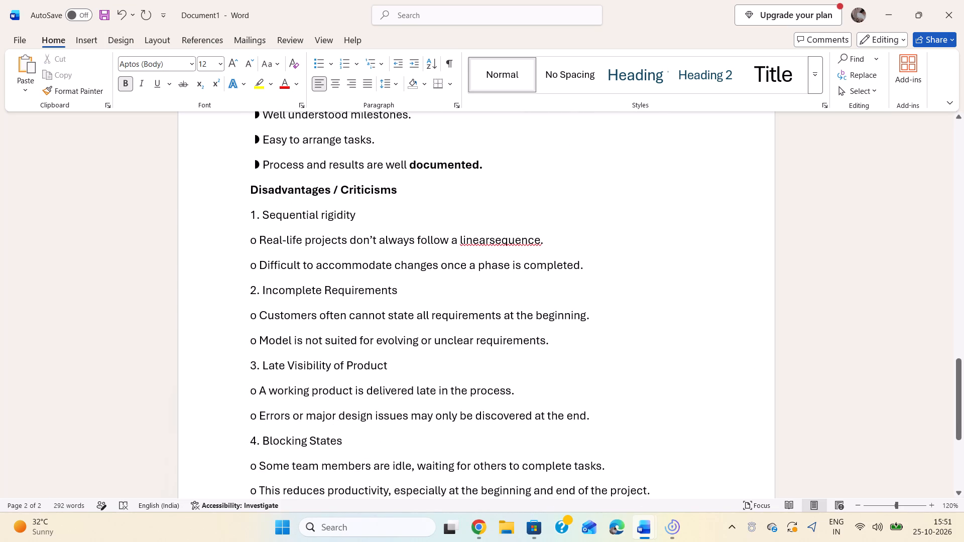
scroll(462, 189, down, 1)
drag(391, 183, 249, 181)
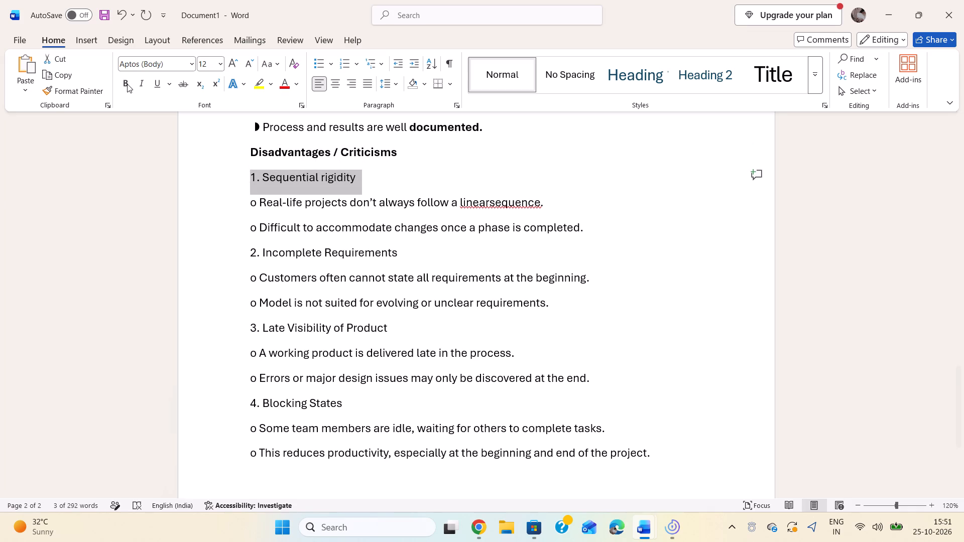
click(127, 84)
drag(425, 253, 354, 255)
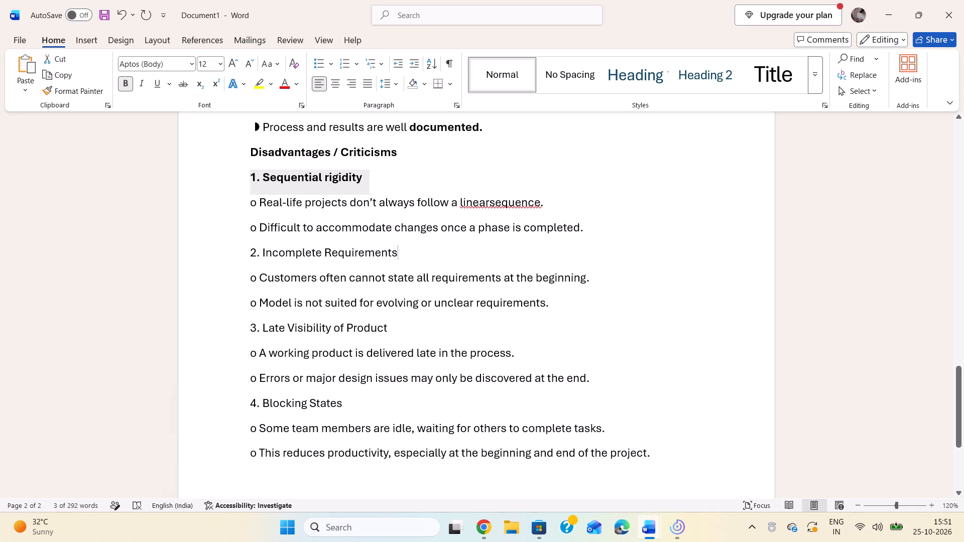
drag(354, 255, 250, 264)
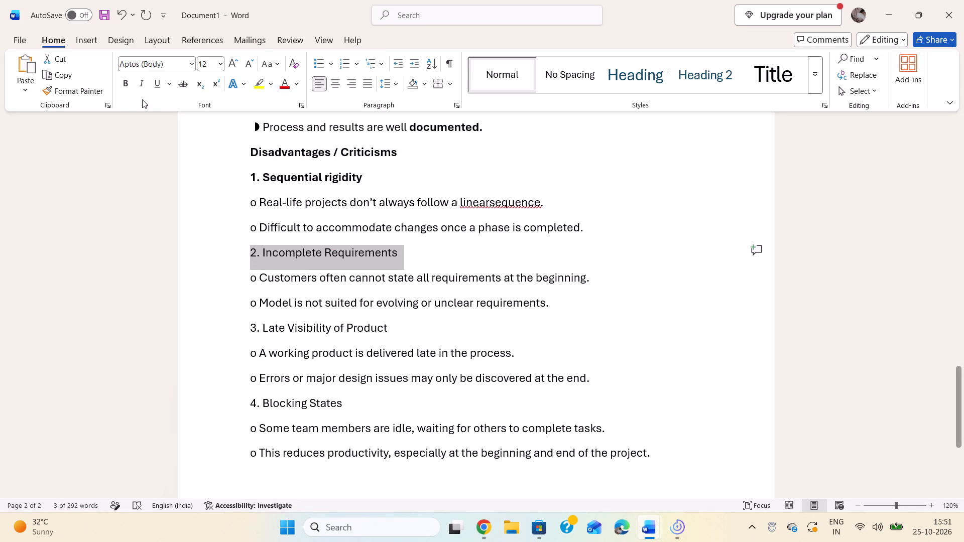
click(123, 87)
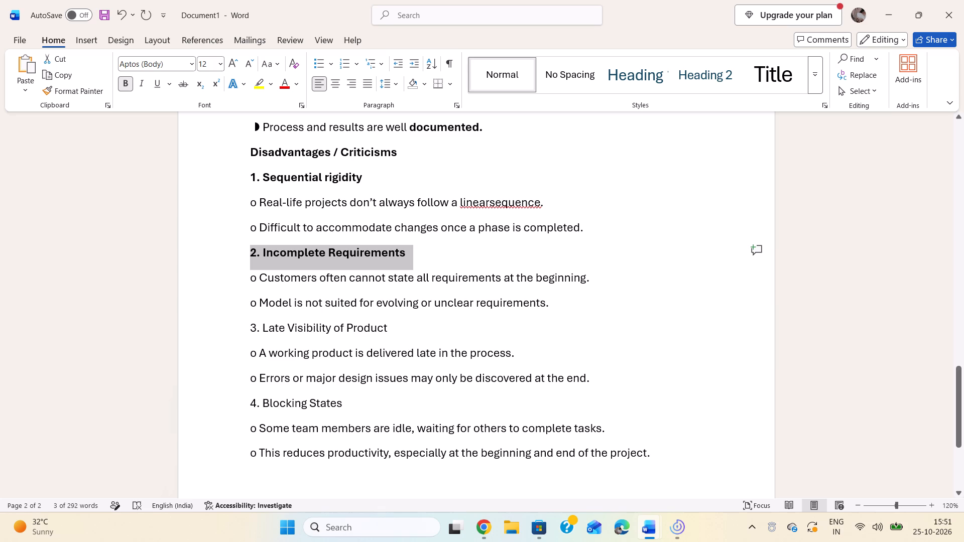
Bold the numbered subheadings "3. Late Visibility of Product" and "4. Blocking States" in the disadvantages section.
drag(391, 317, 275, 350)
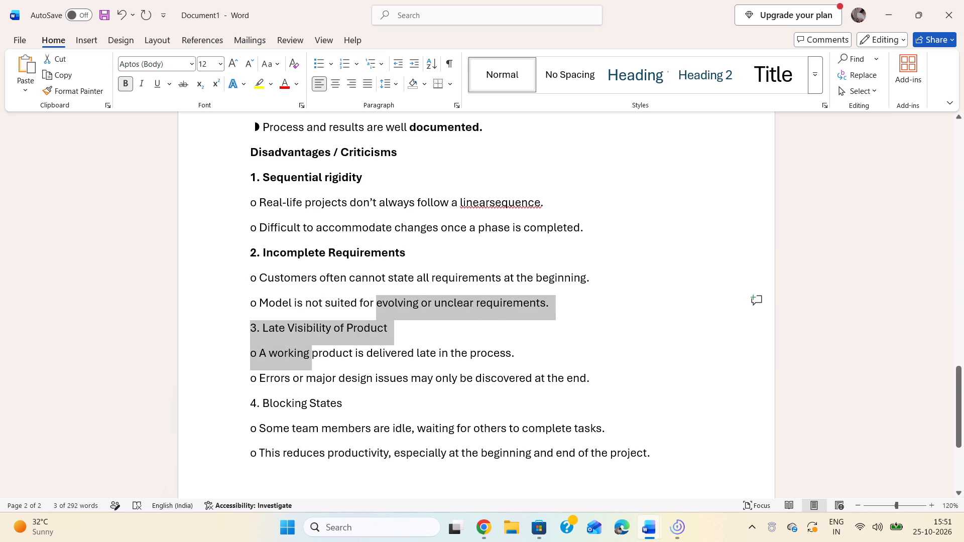
drag(275, 350, 421, 331)
click(421, 331)
drag(421, 331, 310, 325)
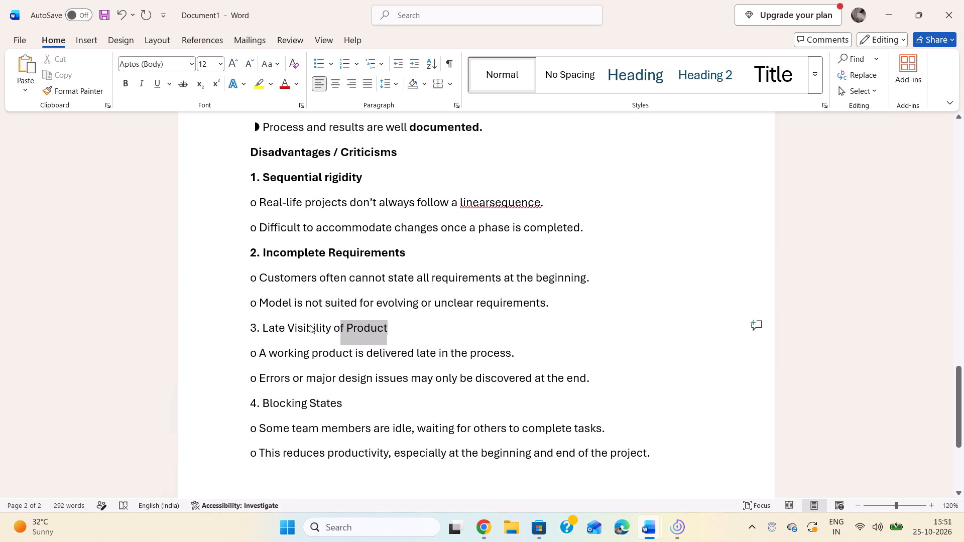
drag(310, 325, 246, 326)
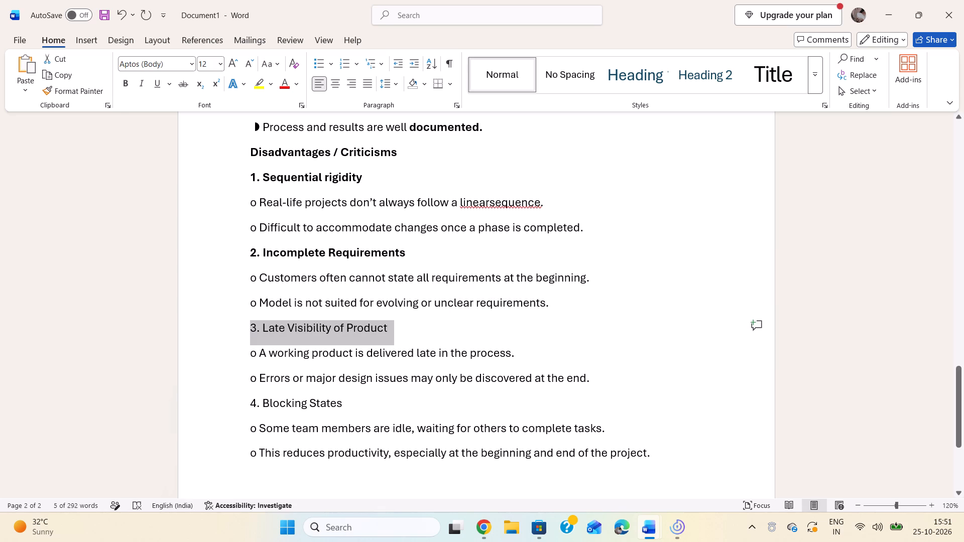
click(127, 86)
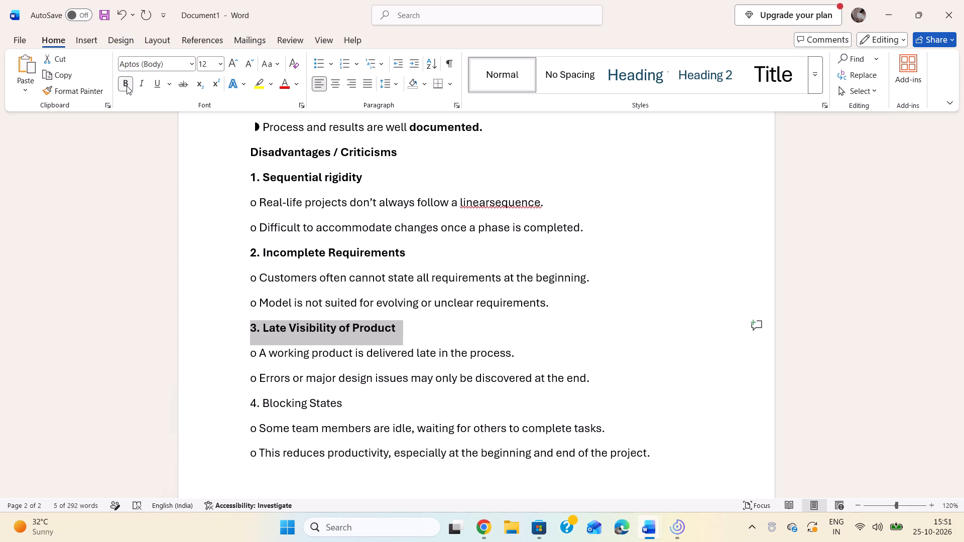
scroll(375, 308, down, 1)
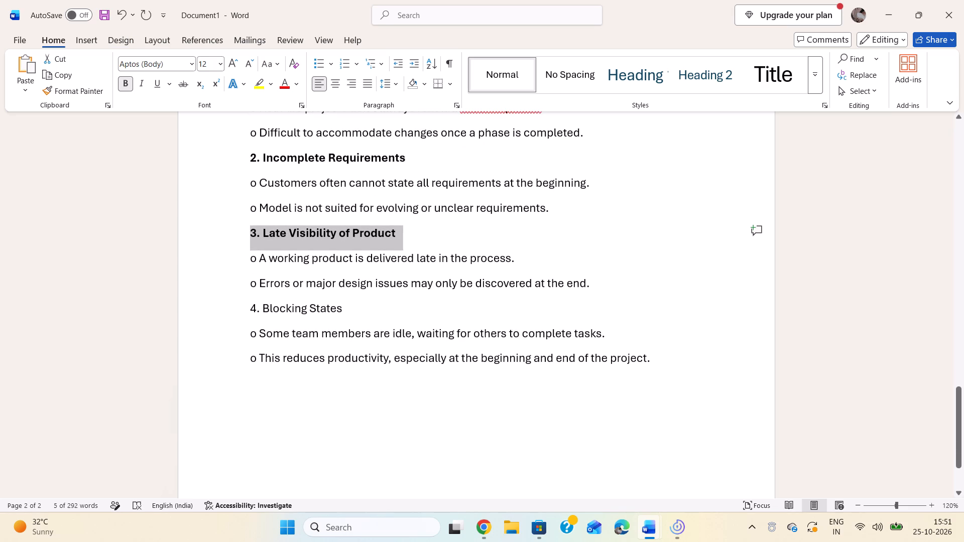
drag(358, 320, 252, 308)
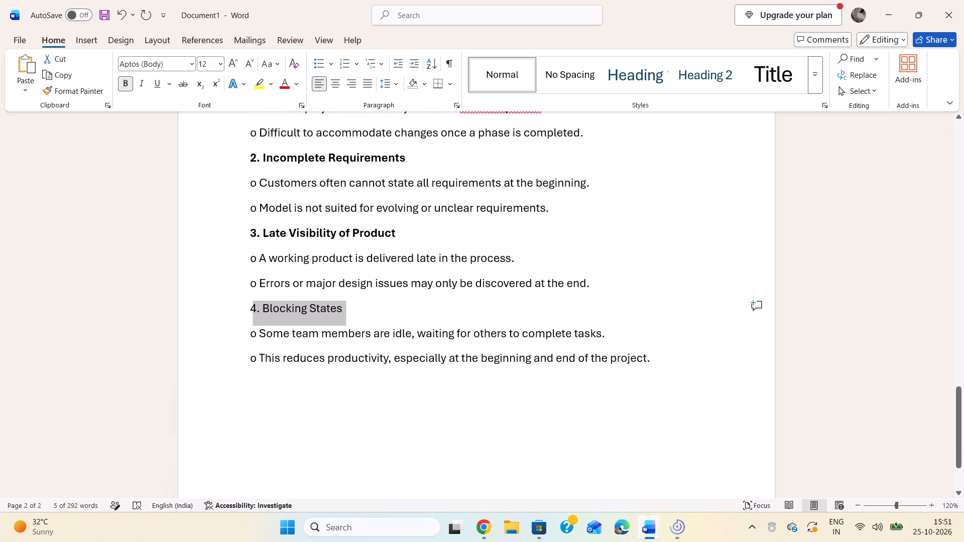
drag(252, 308, 239, 310)
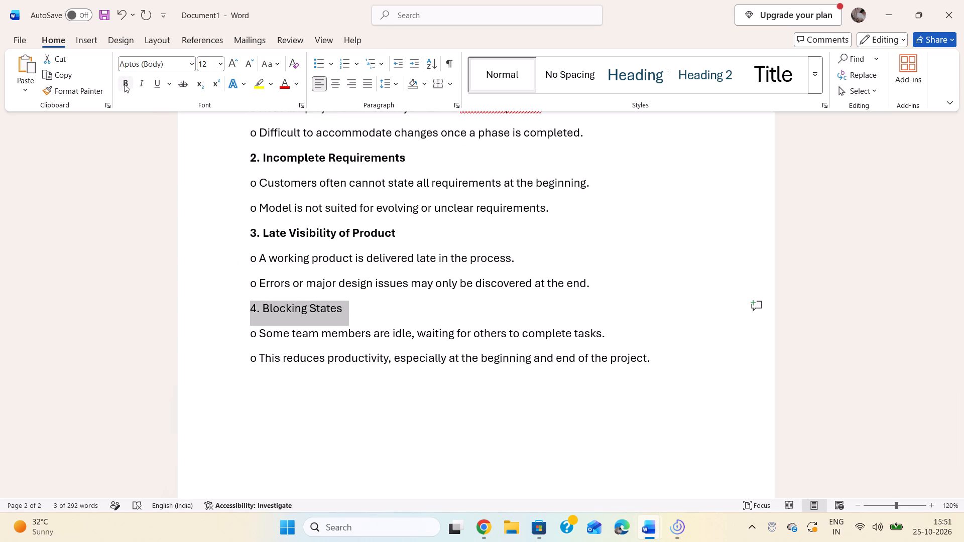
click(124, 84)
click(377, 273)
Review the heading formatting throughout the Waterfall Model notes.
scroll(377, 273, up, 1)
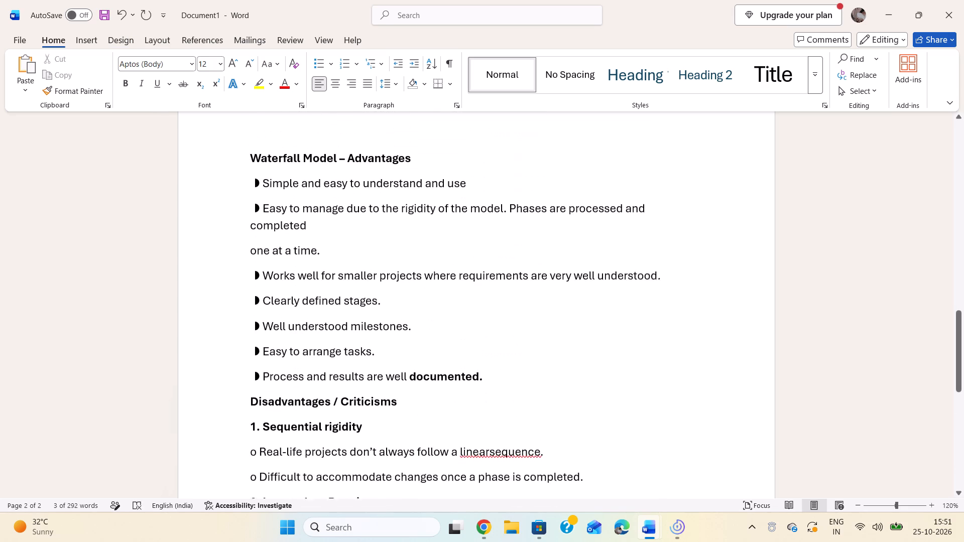
scroll(377, 273, up, 1)
scroll(377, 273, down, 4)
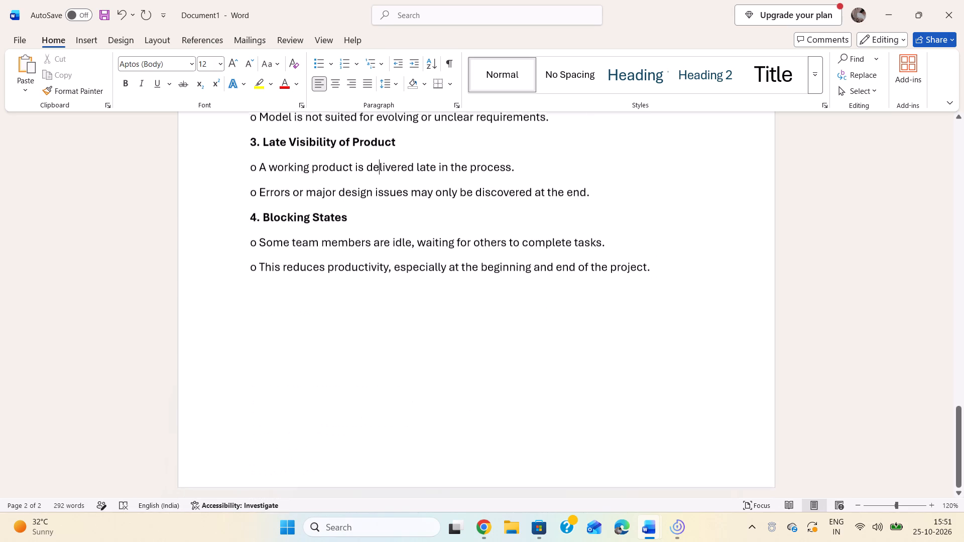
scroll(377, 273, up, 8)
scroll(377, 273, down, 1)
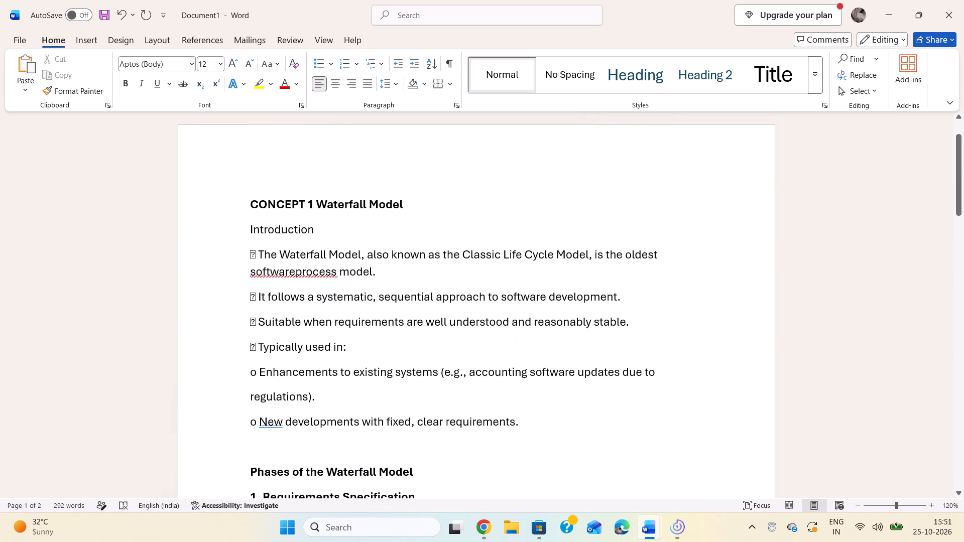
scroll(377, 273, down, 5)
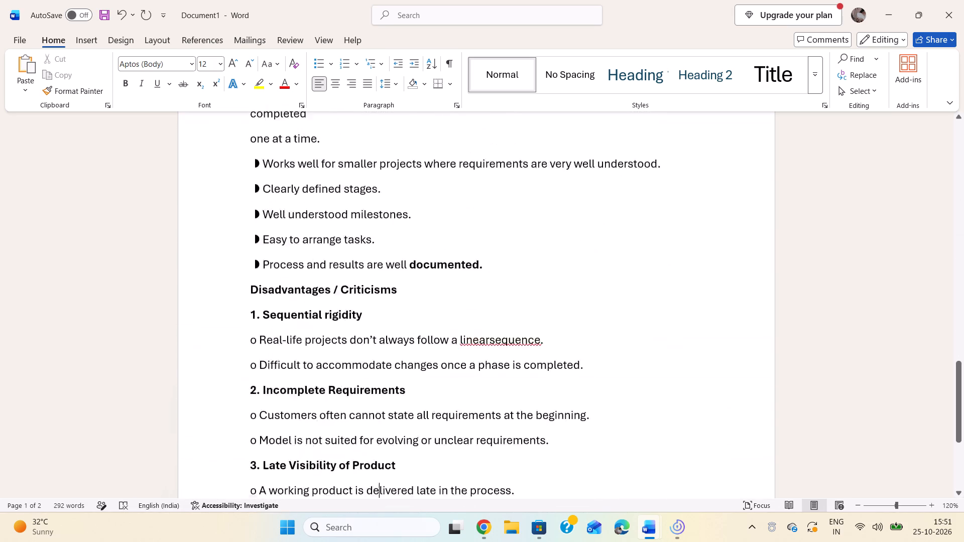
Add the line "THE V MODEL" after the last Blocking States point, leaving one blank line between them.
click(691, 461)
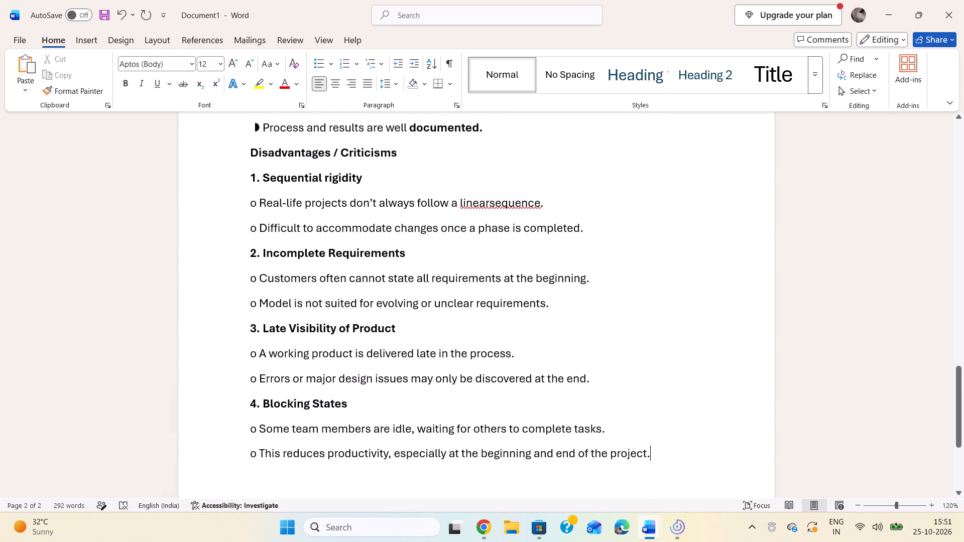
key(Return)
key(Return)
key(Return)
key(Return)
key(Return)
key(Return)
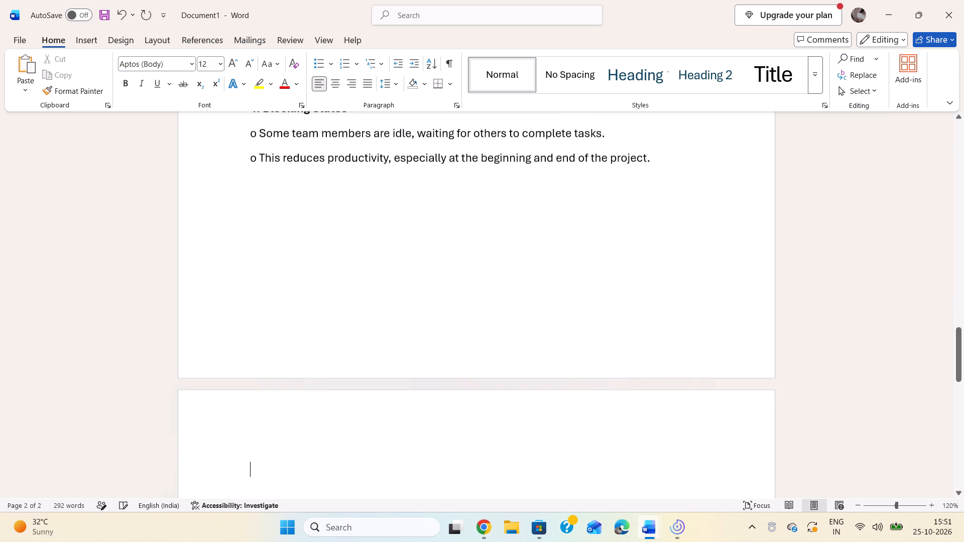
key(BackSpace)
key(BackSpace)
key(BackSpace)
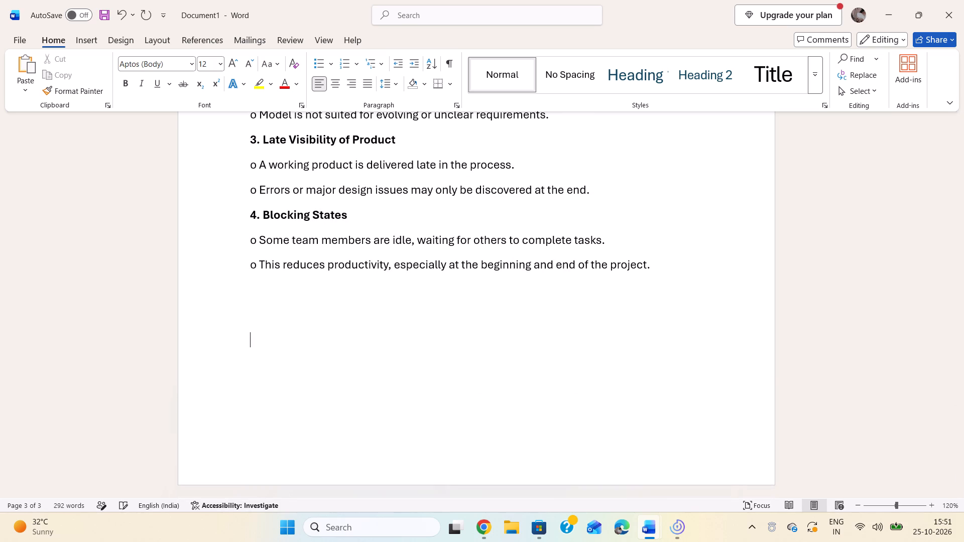
key(BackSpace)
key(BackSpace)
key(Return)
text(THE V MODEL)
Select the entire document.
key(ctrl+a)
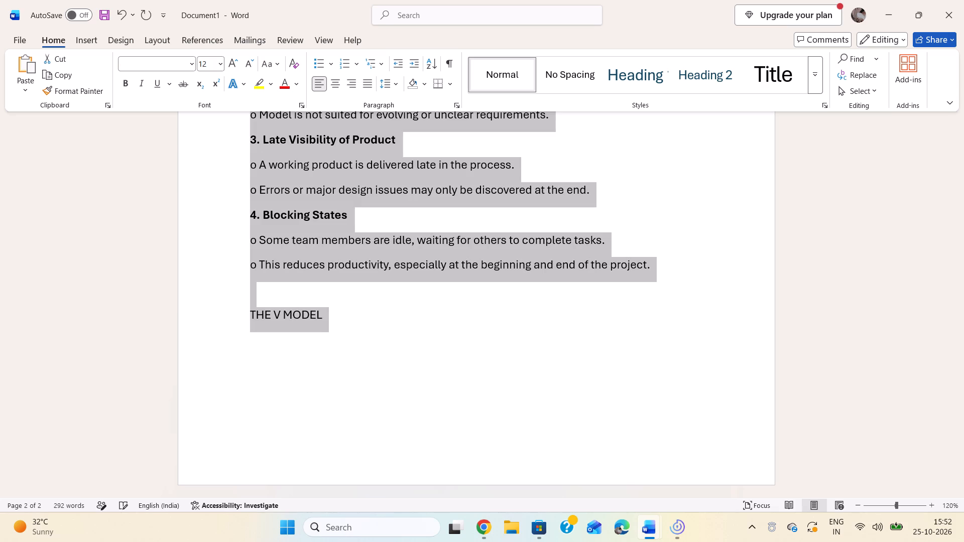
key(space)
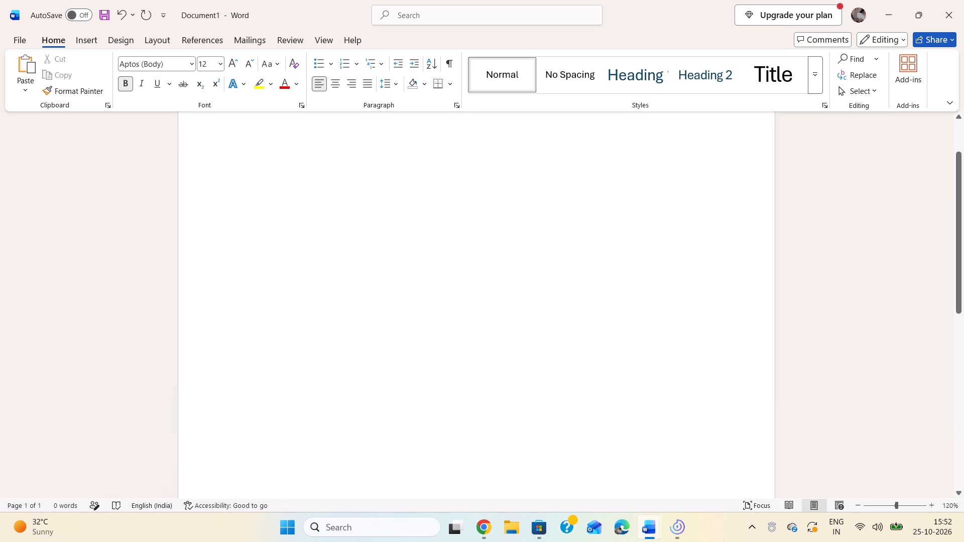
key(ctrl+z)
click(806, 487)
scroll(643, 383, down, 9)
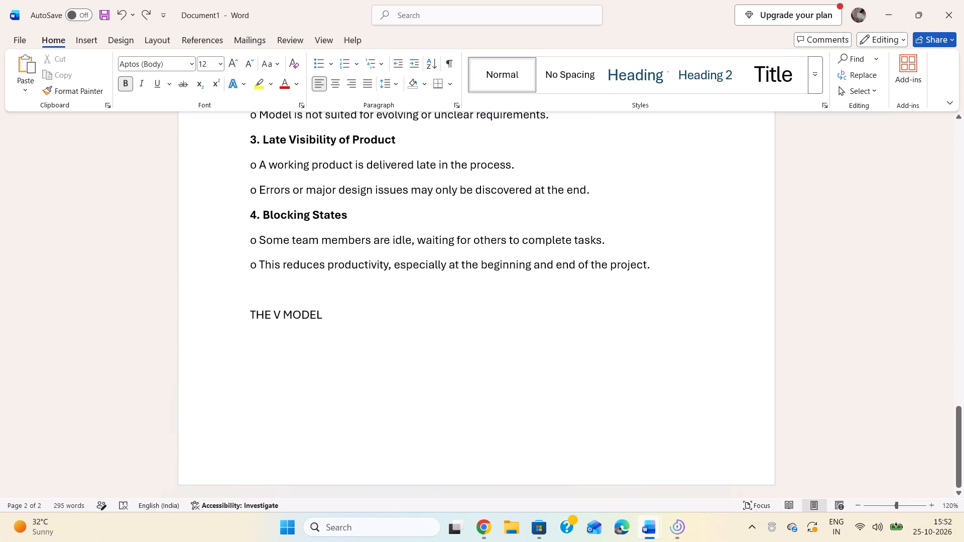
Select the "THE V MODEL" line together with the blank line above it.
drag(337, 323, 207, 301)
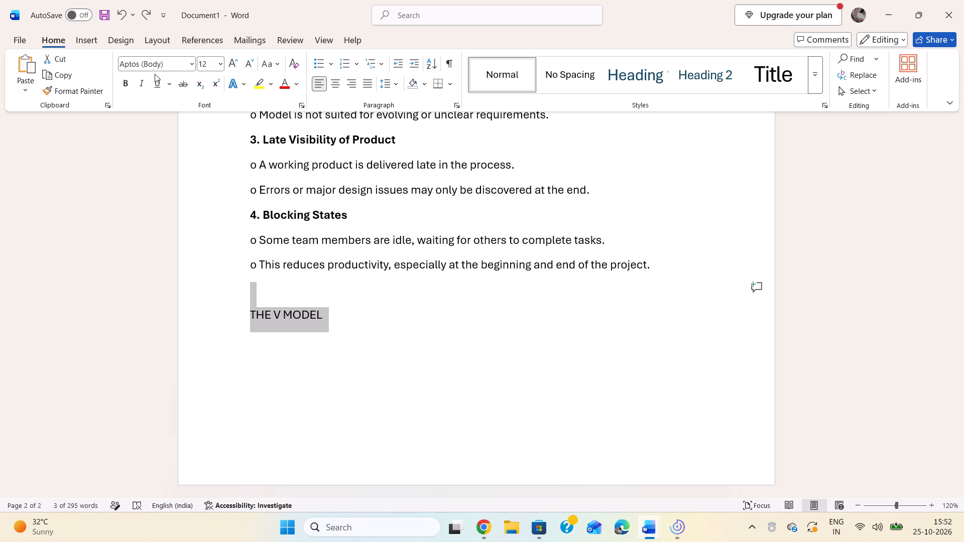
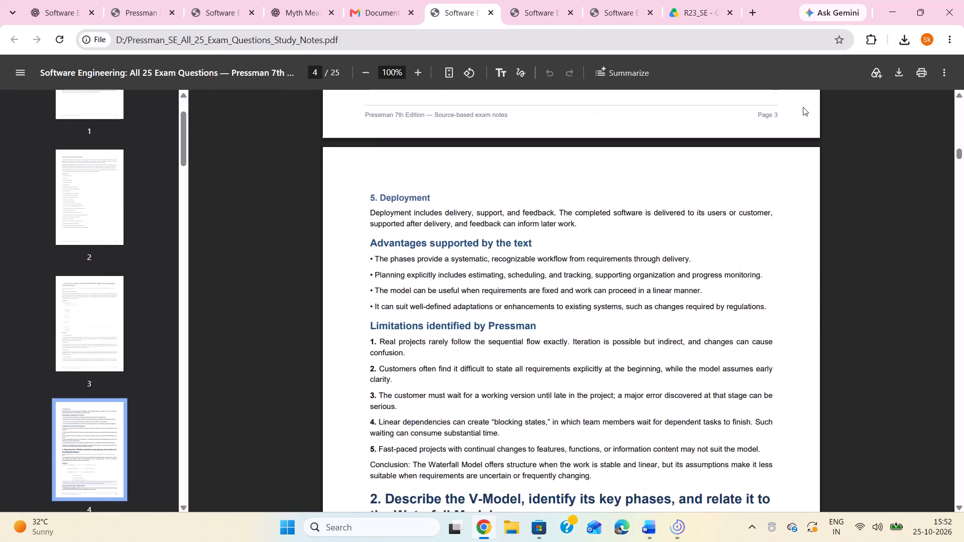
Examine the V-Model section of the Pressman study PDF in Chrome, covering its diagram, key phases and relationship to Waterfall.
key(Down)
key(Down)
key(Down)
key(Down)
key(Down)
key(Down)
key(Down)
key(Down)
key(Down)
key(Down)
key(Down)
key(Down)
key(Down)
key(Down)
key(Down)
key(Down)
key(Down)
key(Down)
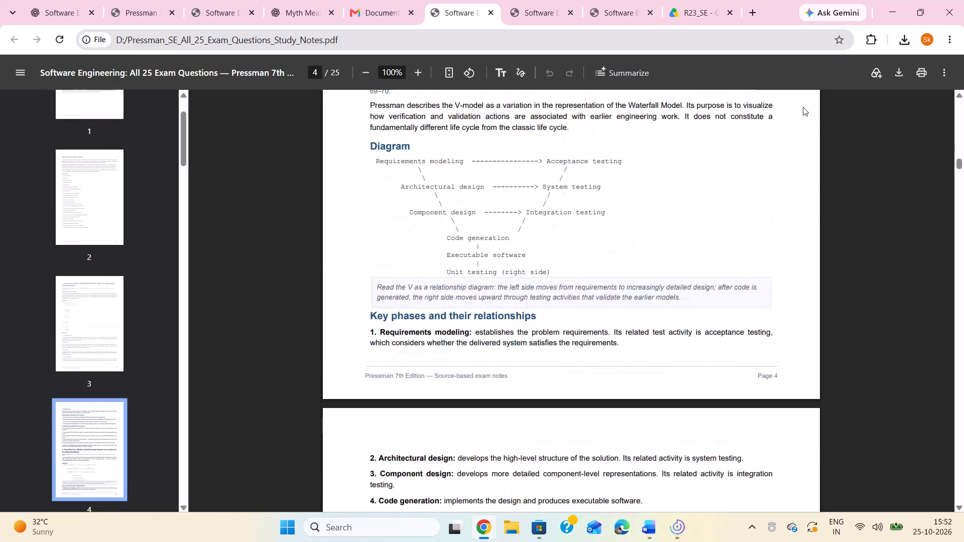
scroll(803, 107, up, 1)
scroll(803, 107, down, 2)
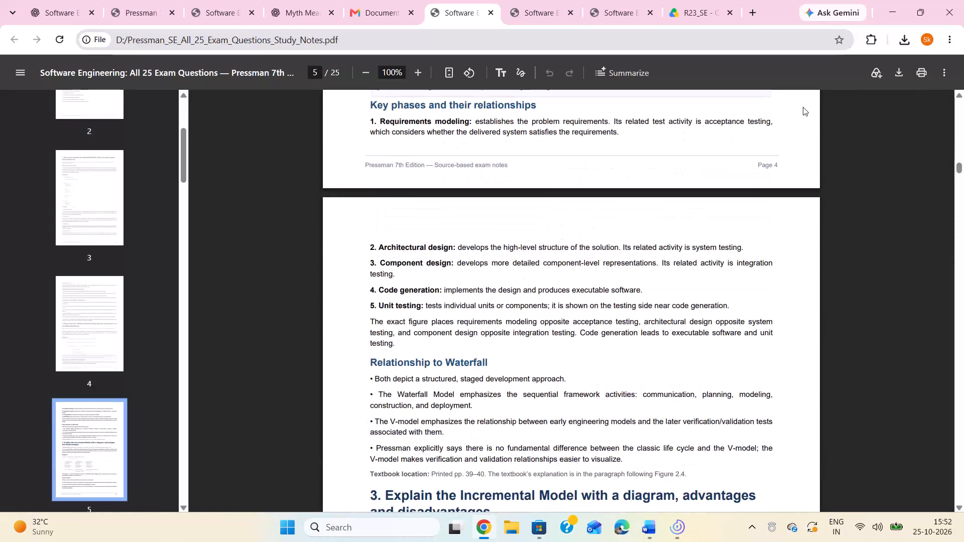
scroll(803, 107, up, 2)
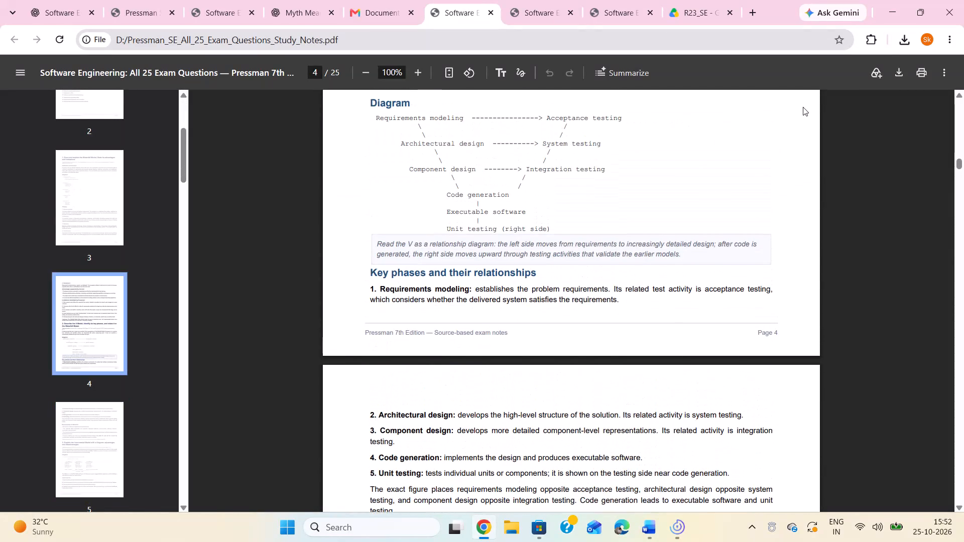
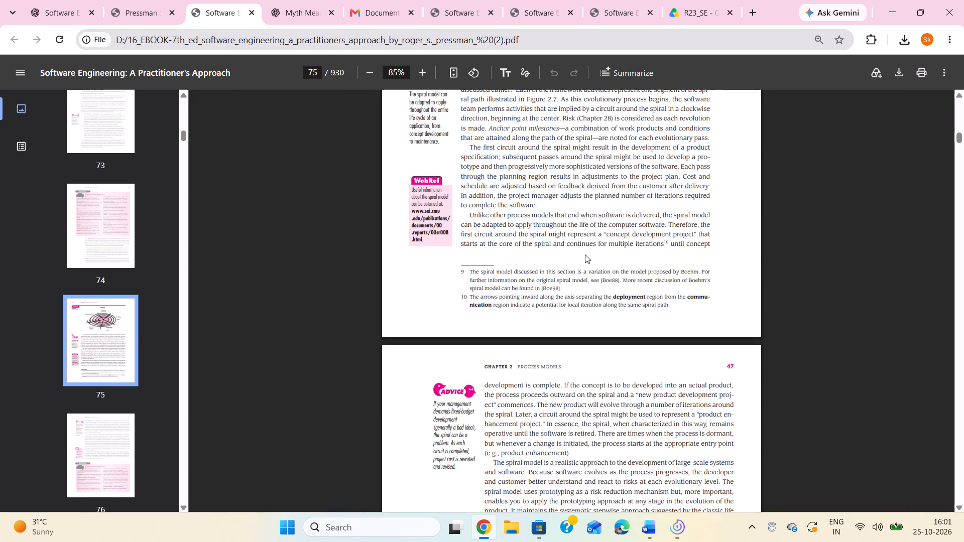
Look through the process models chapter of the Pressman textbook PDF for the V-model figure and its explanation.
scroll(585, 254, up, 13)
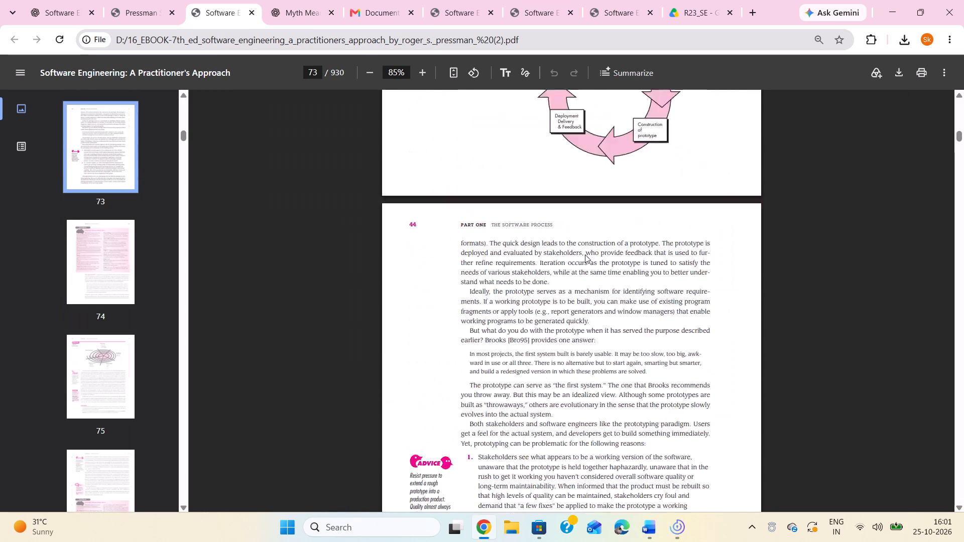
scroll(585, 254, up, 17)
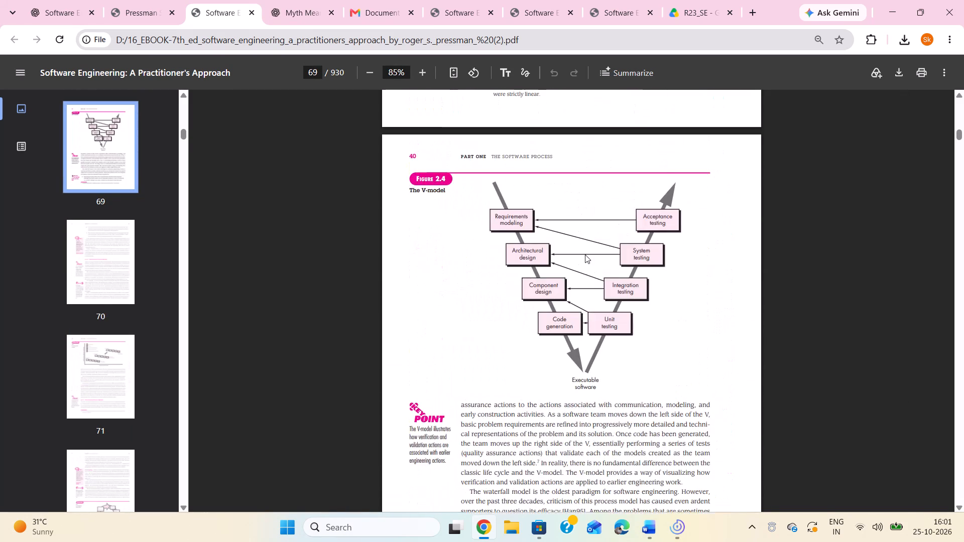
scroll(585, 254, up, 2)
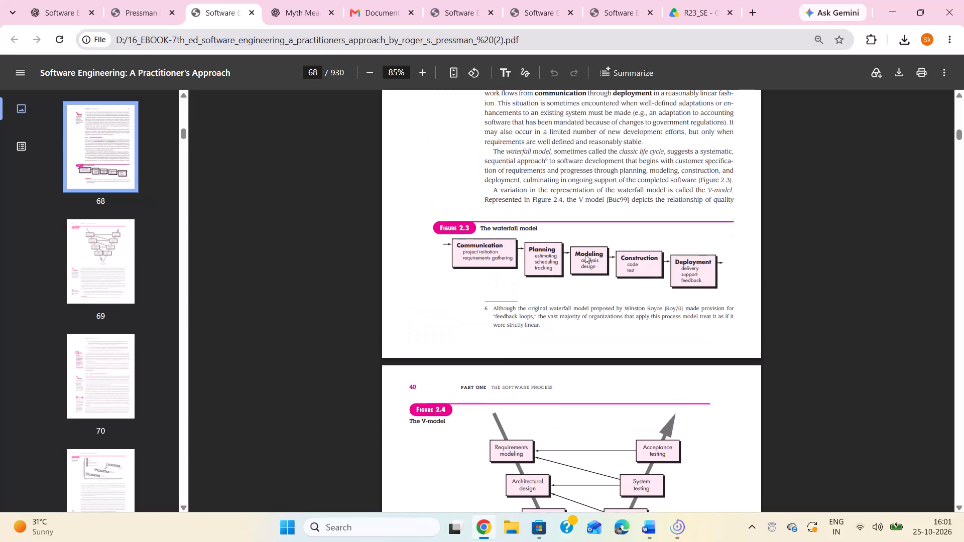
scroll(585, 254, down, 4)
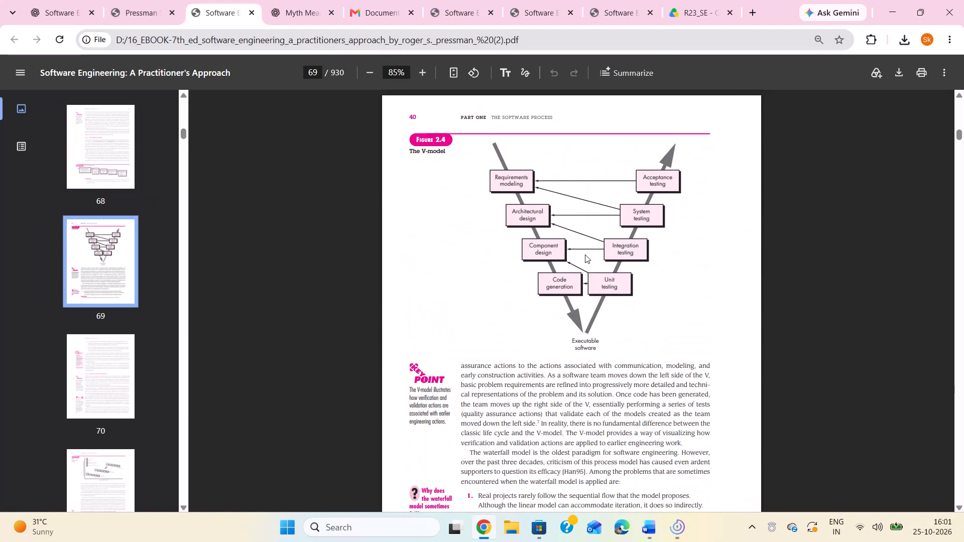
scroll(585, 254, down, 2)
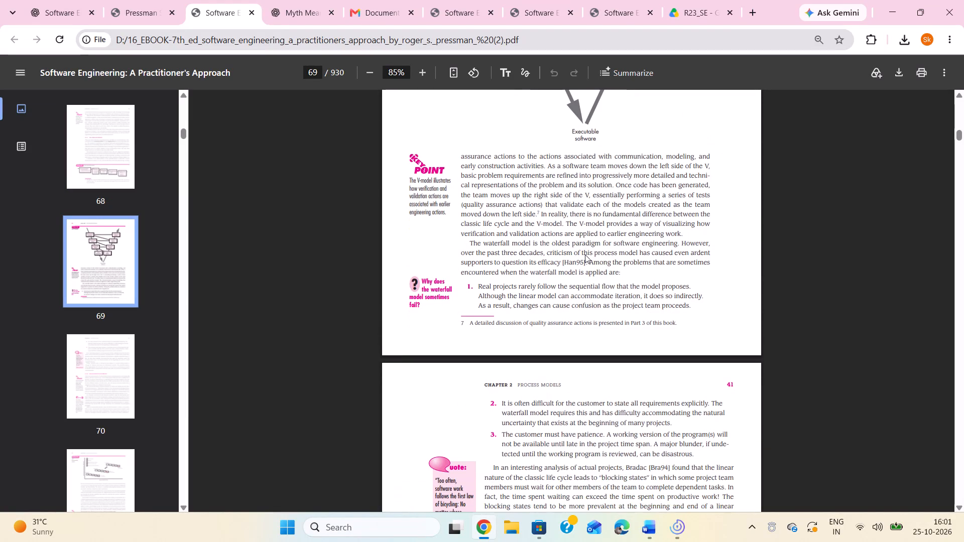
scroll(585, 254, down, 4)
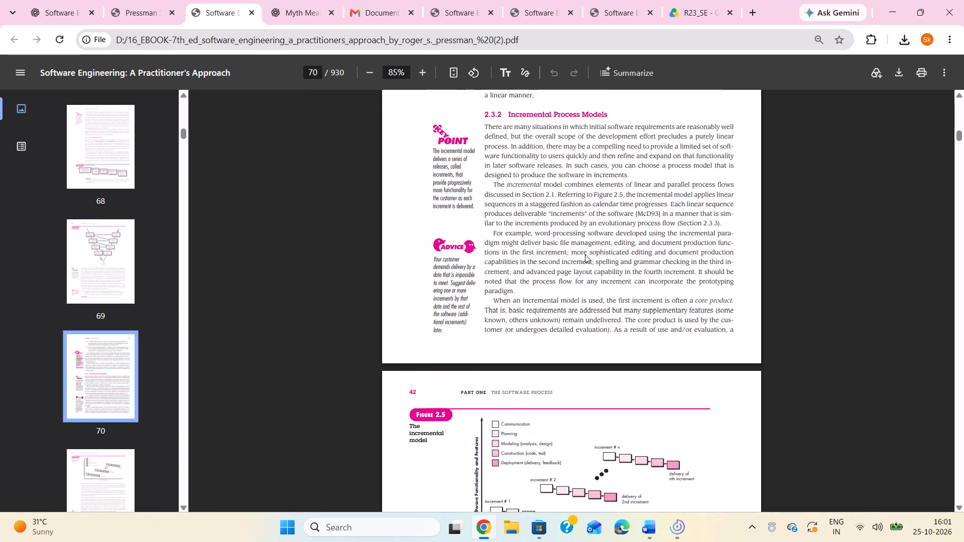
scroll(585, 254, down, 5)
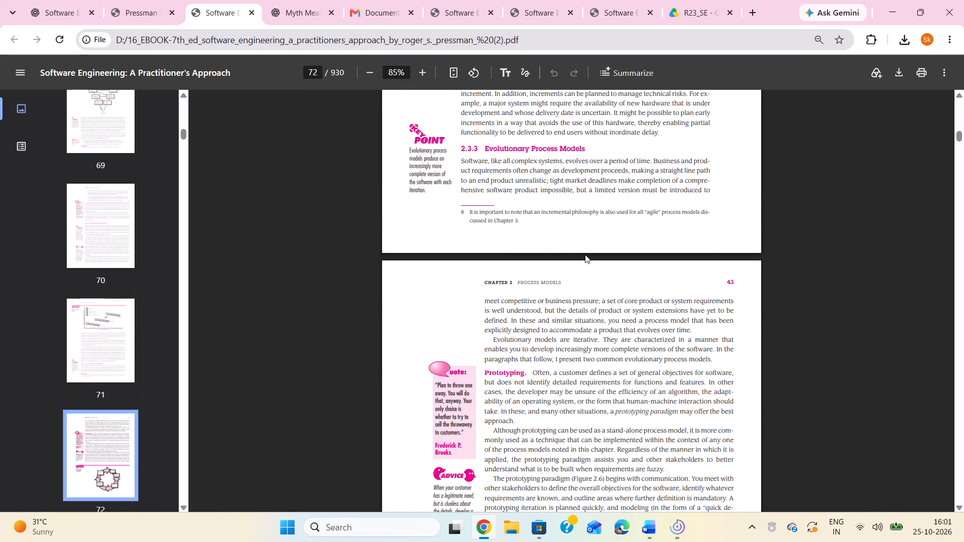
scroll(585, 254, down, 2)
scroll(585, 254, up, 9)
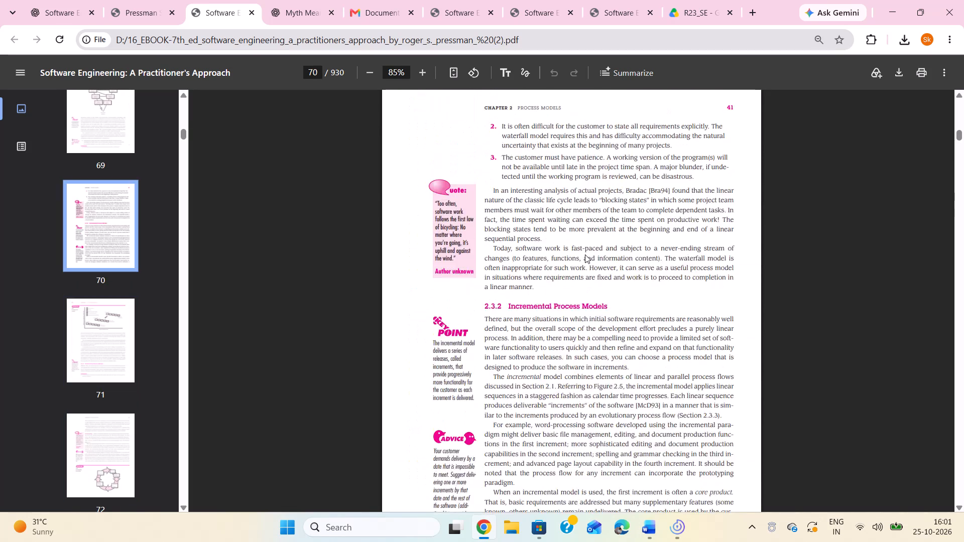
scroll(585, 254, up, 4)
scroll(585, 254, down, 2)
scroll(585, 254, up, 5)
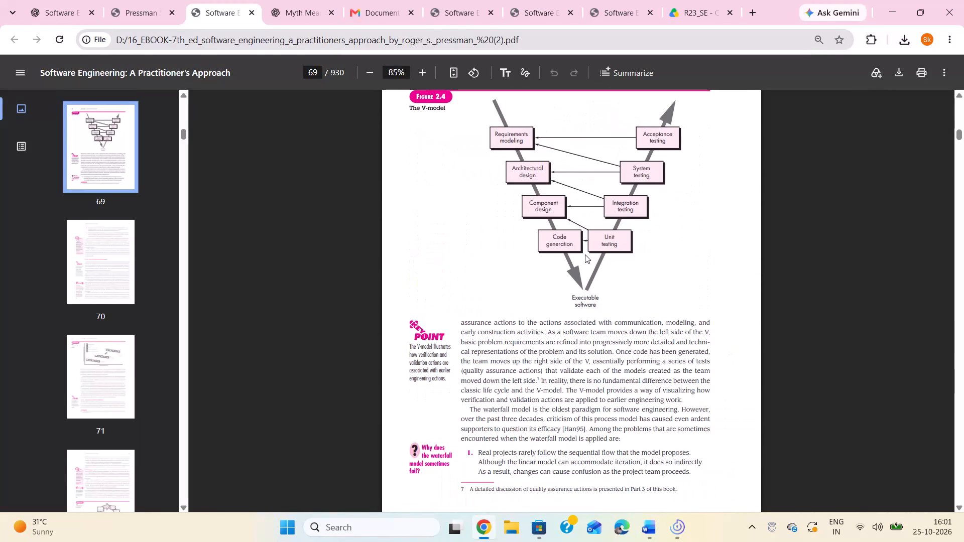
scroll(585, 254, up, 2)
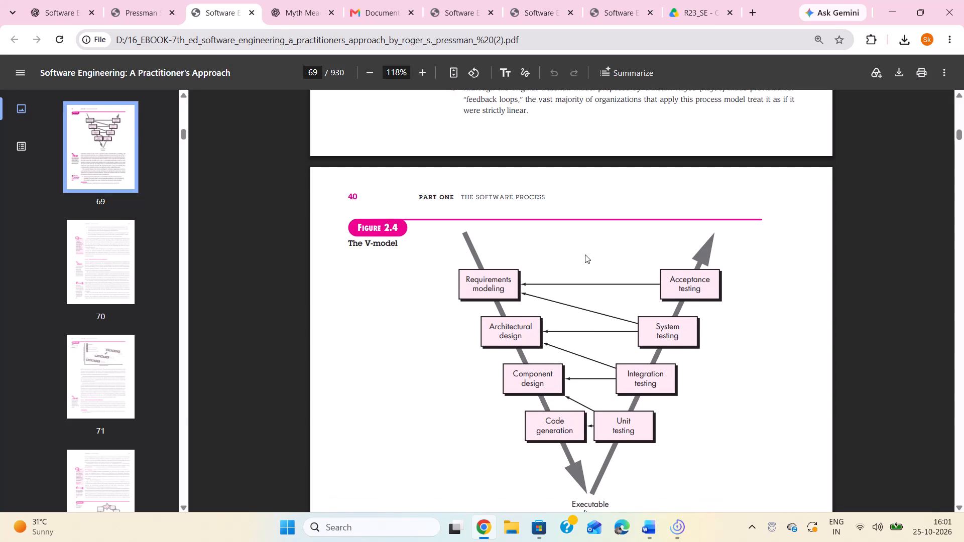
Capture the V-model diagram of Figure 2.4, from the top arrows down to the "Executable software" label, as a screen snip.
scroll(585, 254, down, 1)
key(Print)
key(minus)
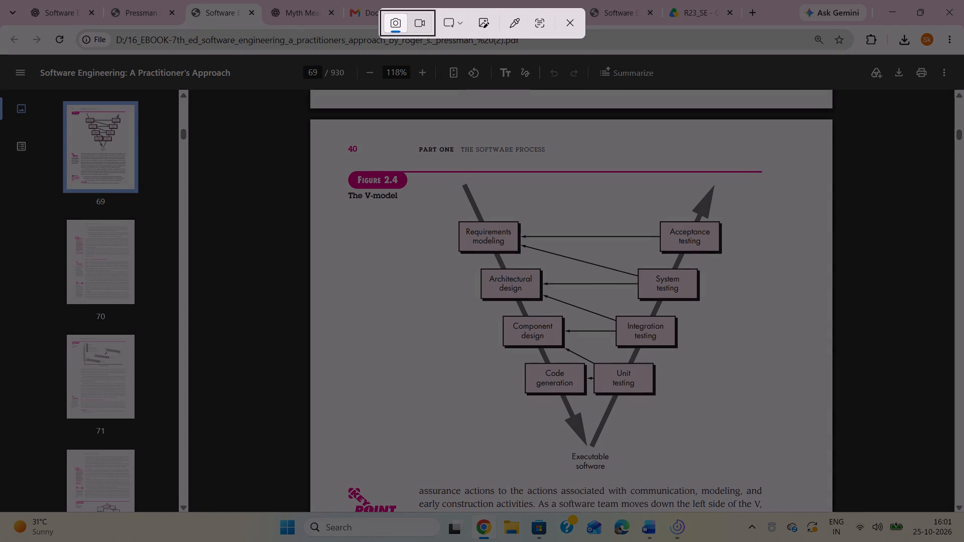
drag(420, 178, 778, 484)
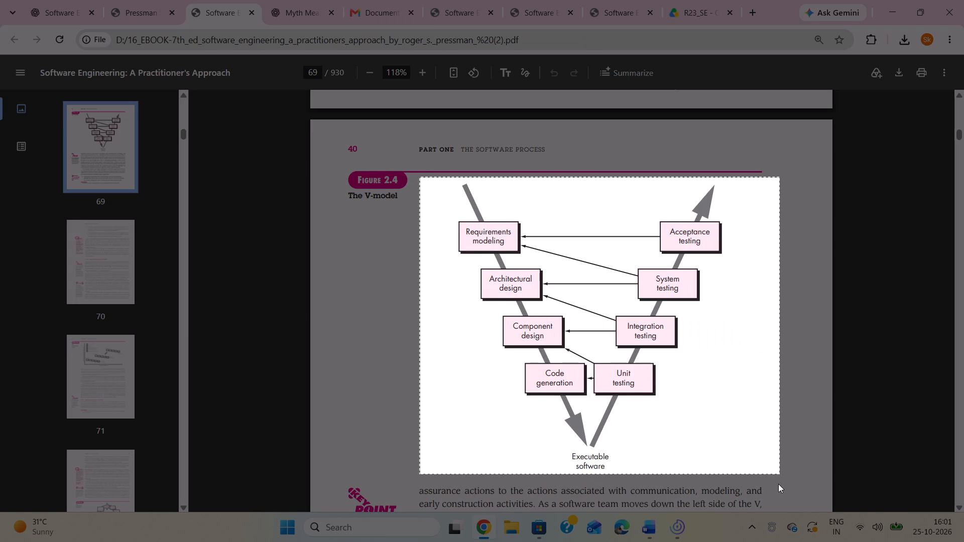
drag(778, 484, 789, 473)
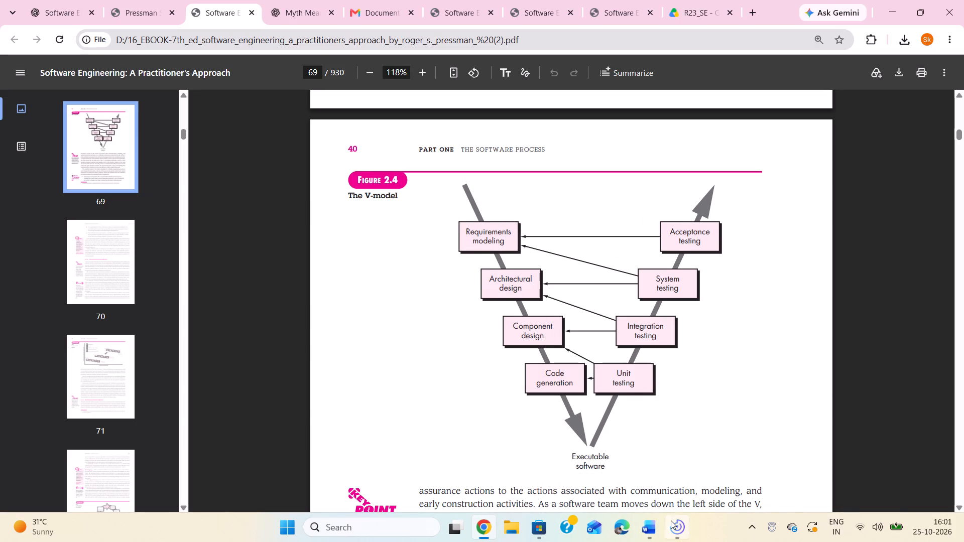
Switch to Word and paste the captured V-model diagram on a new line below the "THE V MODEL" heading.
click(652, 526)
click(710, 458)
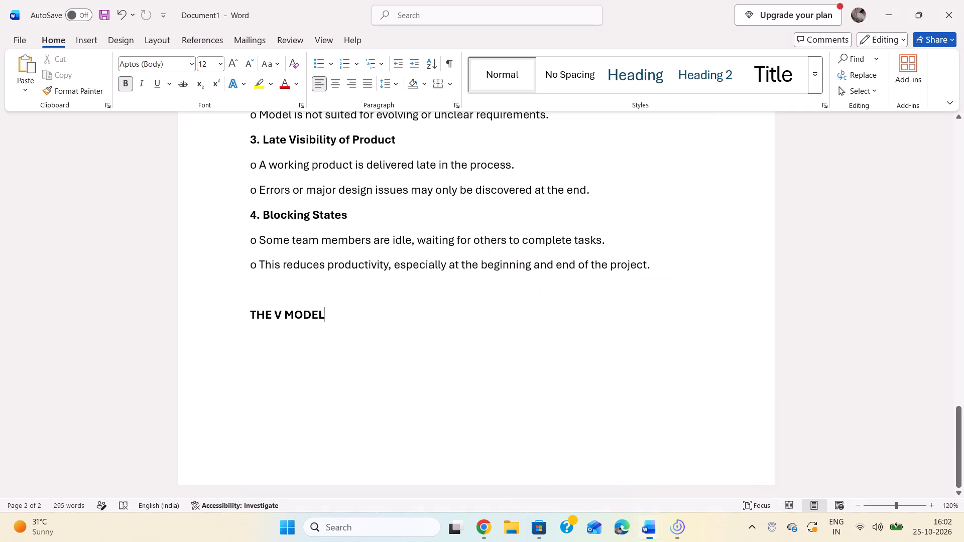
key(Return)
key(ctrl+v)
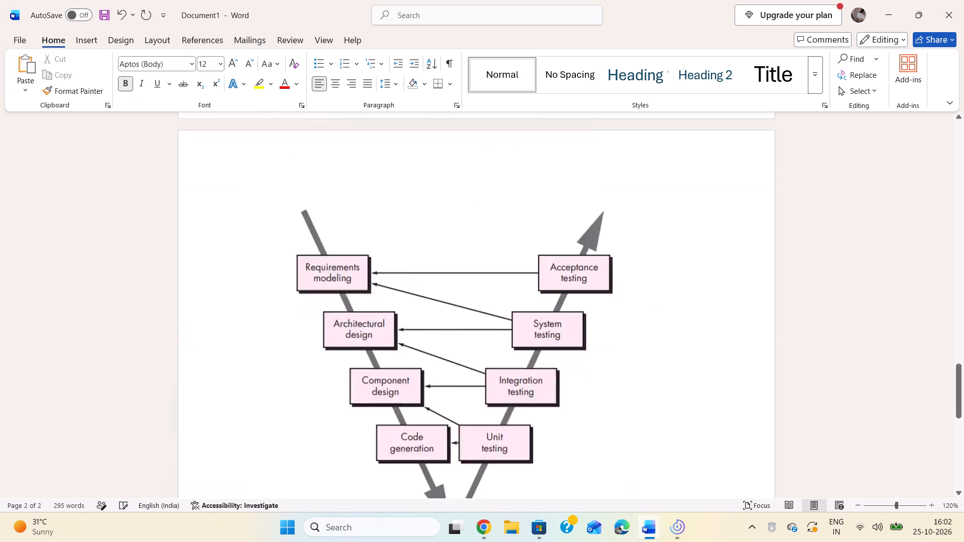
Insert four blank lines before the "THE V MODEL" heading so it sits on the same page as its diagram.
scroll(385, 372, up, 1)
click(260, 243)
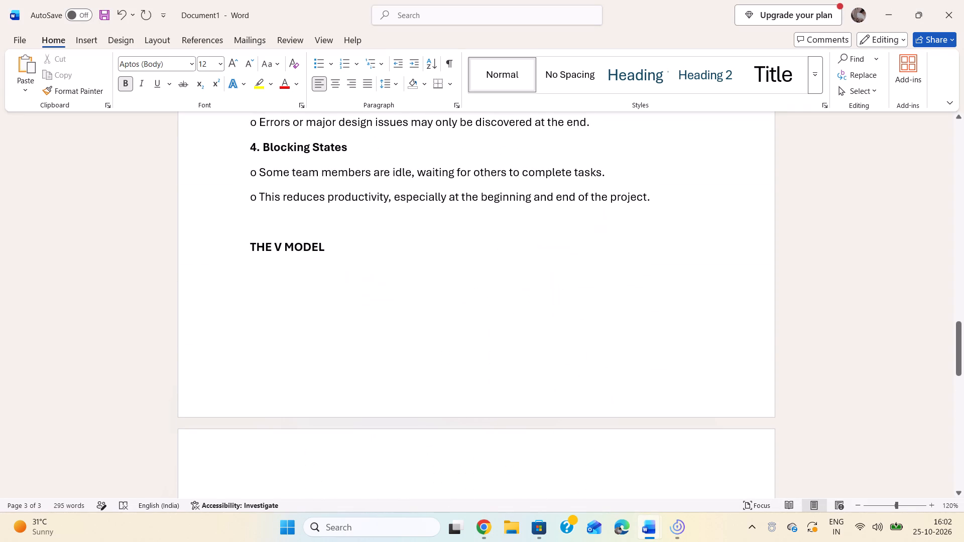
key(Left)
key(Return)
key(Return)
key(Return)
key(Return)
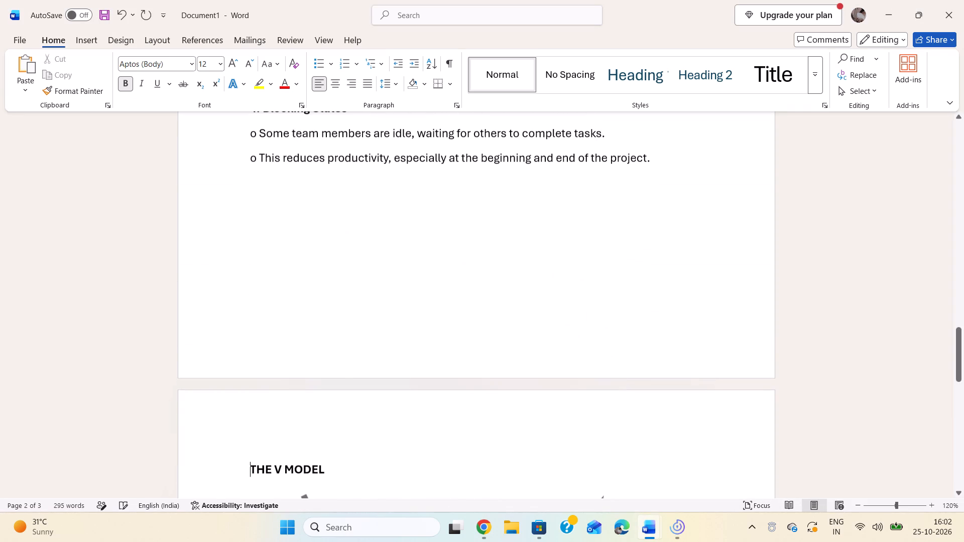
scroll(260, 243, down, 1)
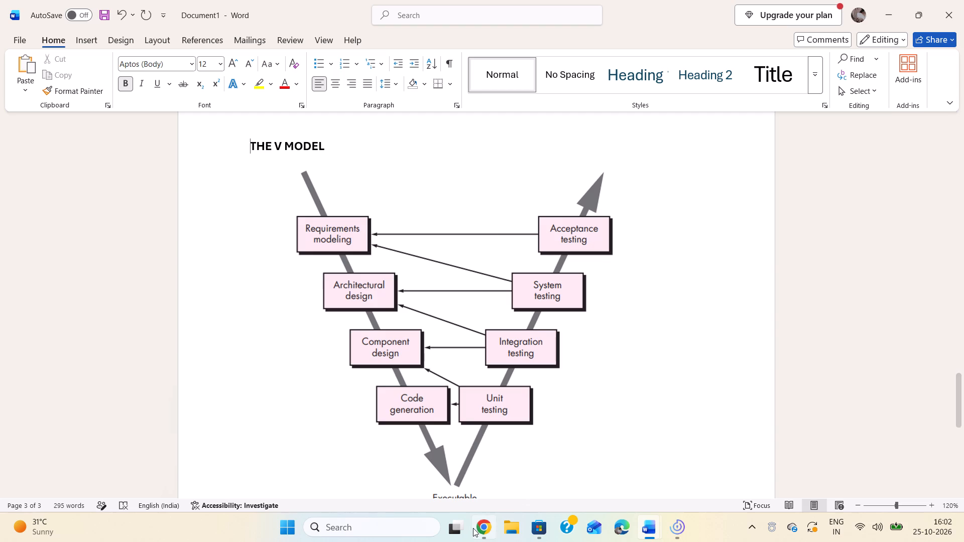
Switch to Chrome and read the V-Model answer in the Pressman exam questions study notes PDF, including its key phases and relationship to Waterfall.
click(471, 527)
scroll(545, 350, down, 4)
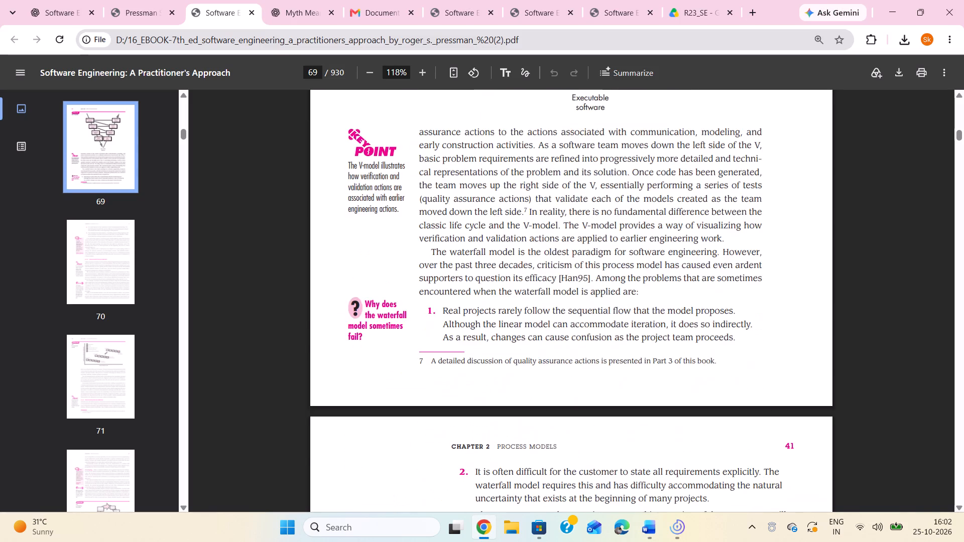
scroll(545, 350, down, 7)
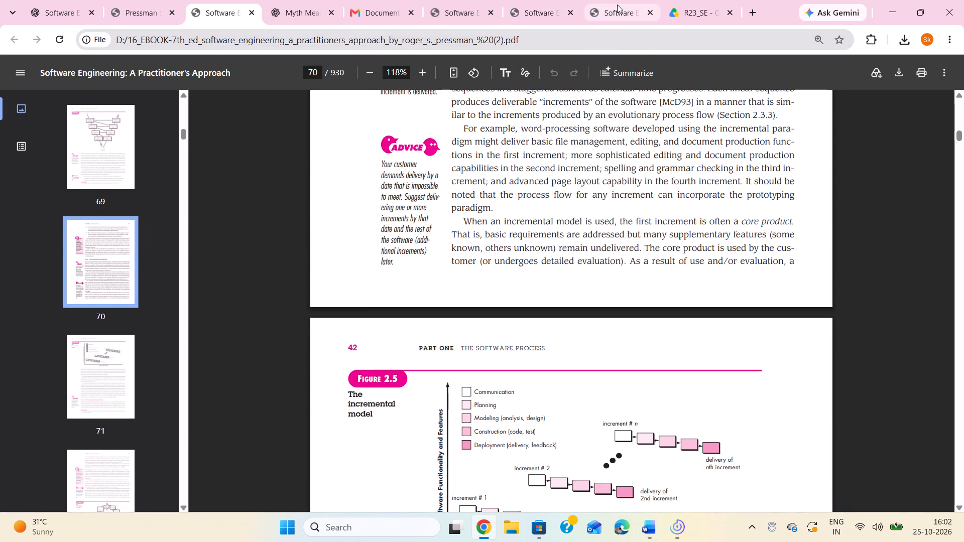
click(919, 39)
click(911, 44)
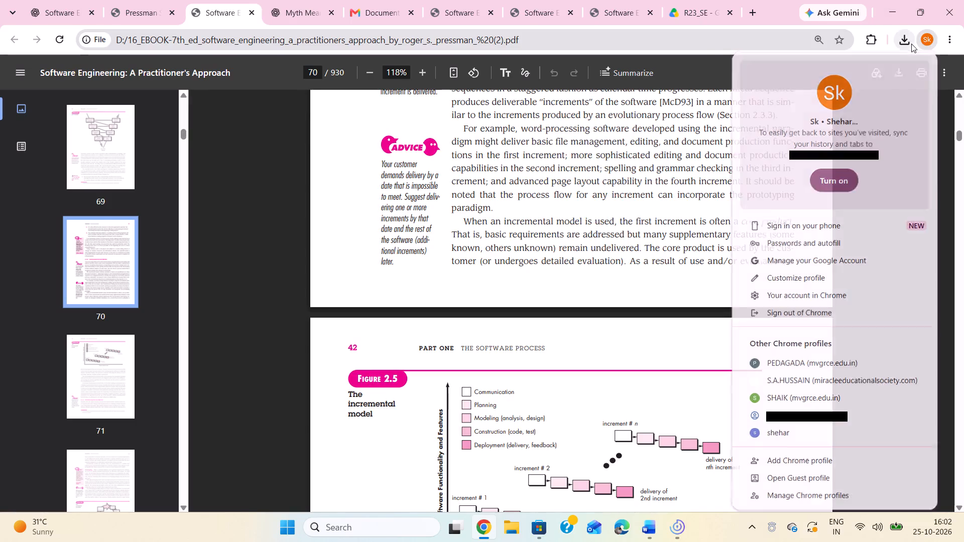
double_click(838, 95)
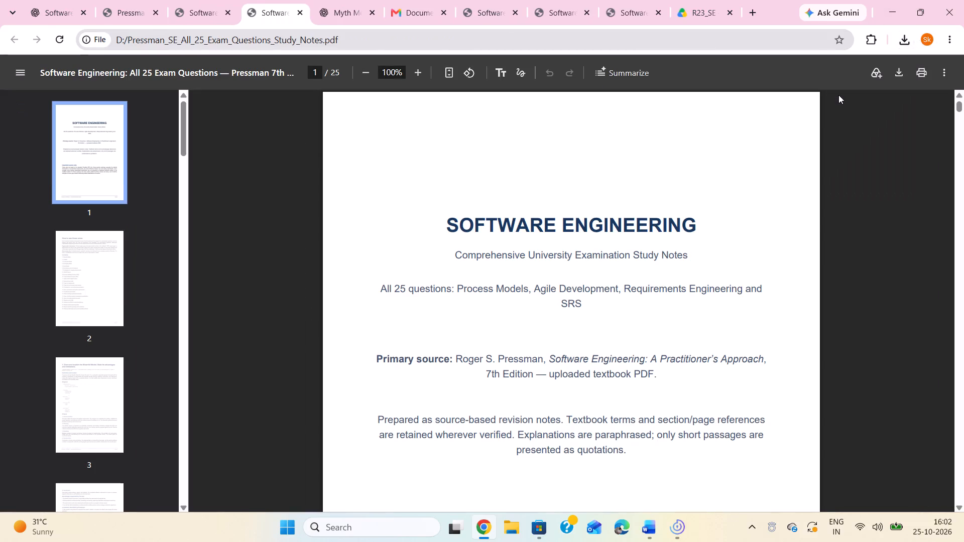
scroll(665, 231, down, 7)
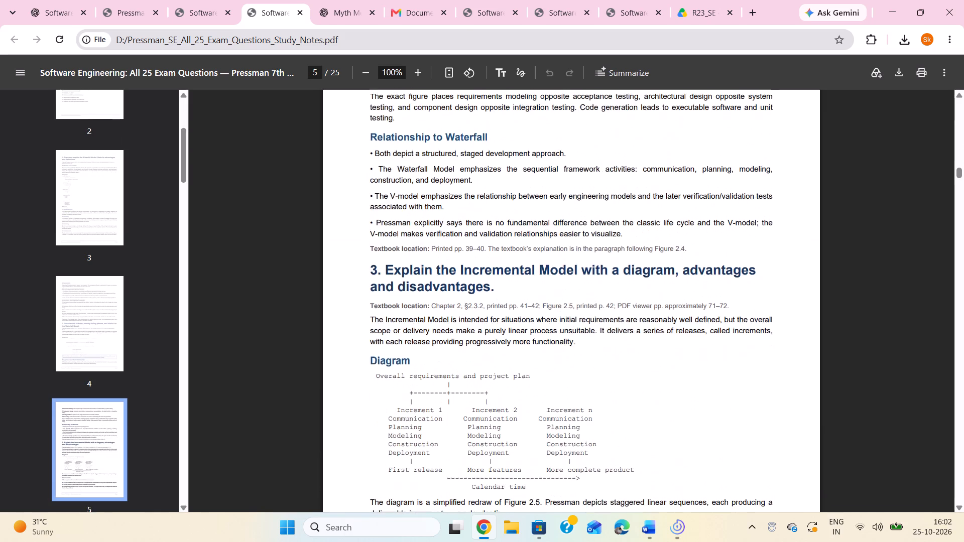
scroll(665, 231, down, 9)
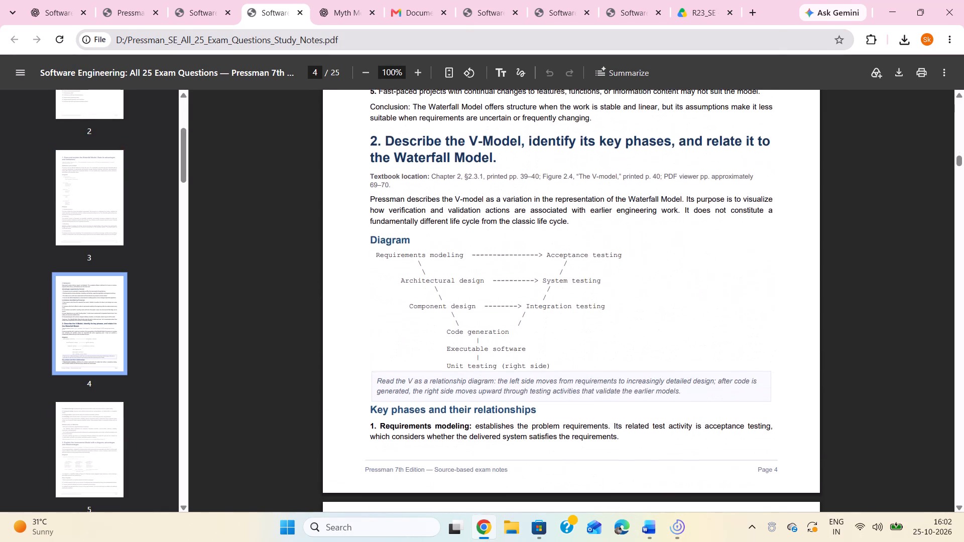
scroll(665, 231, down, 1)
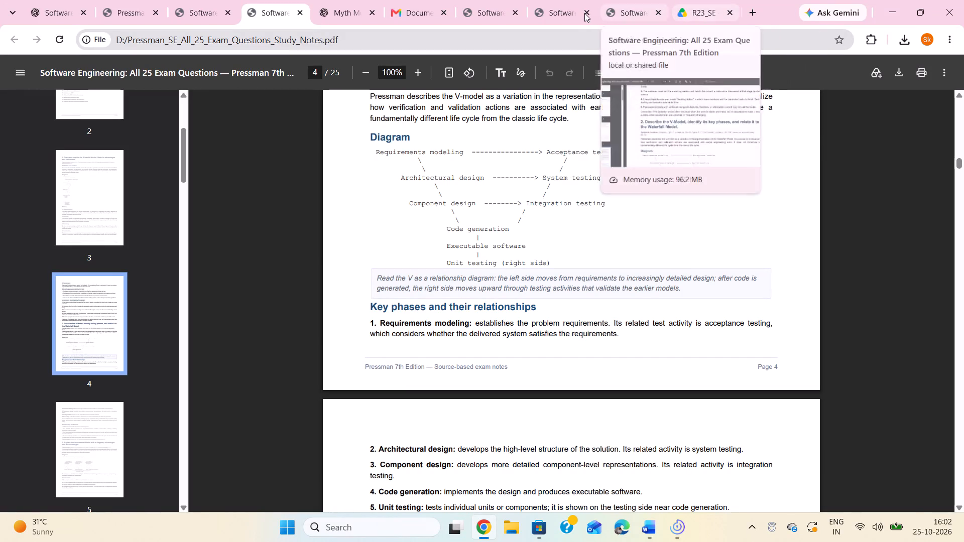
scroll(567, 322, down, 1)
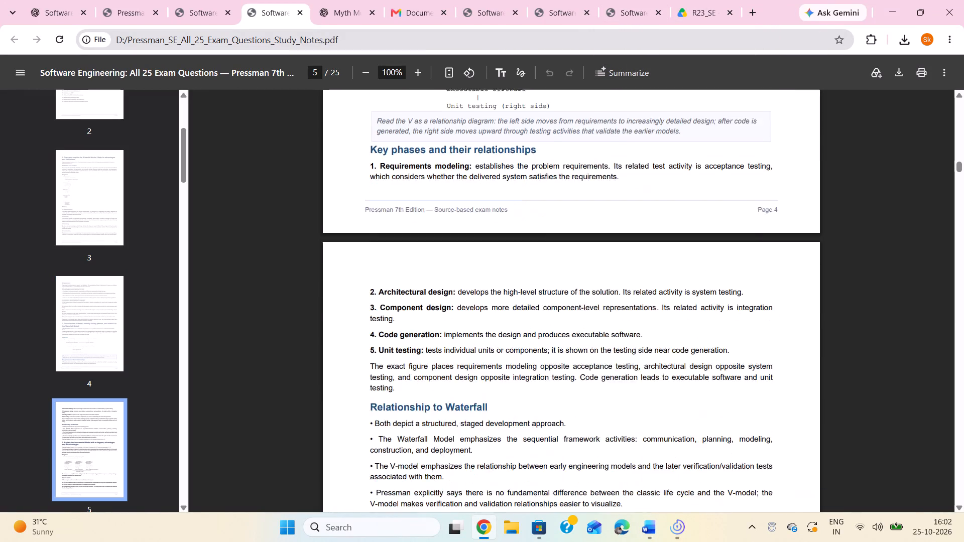
scroll(567, 322, down, 2)
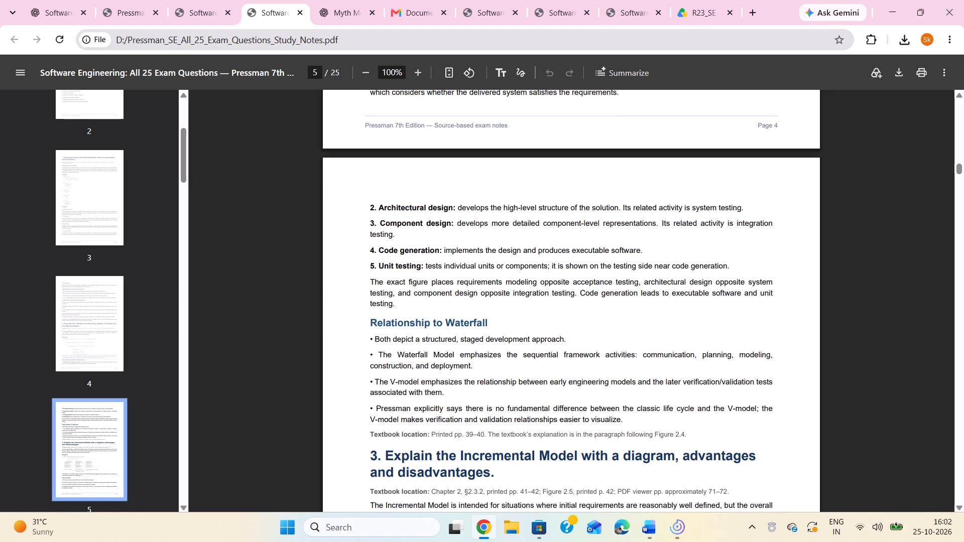
scroll(424, 304, up, 2)
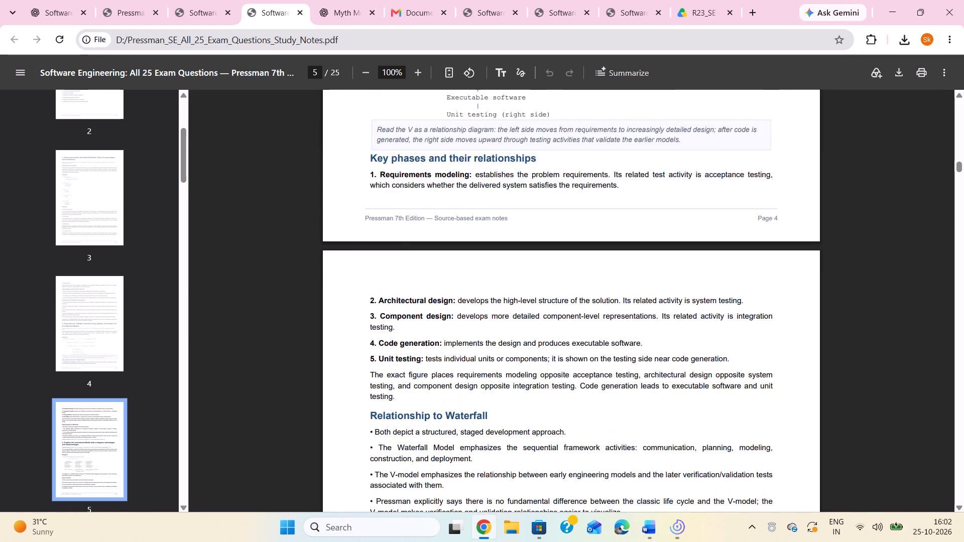
Copy the five numbered key phases of the V-Model, from "1. Requirements modeling" through "5. Unit testing".
drag(371, 173, 560, 380)
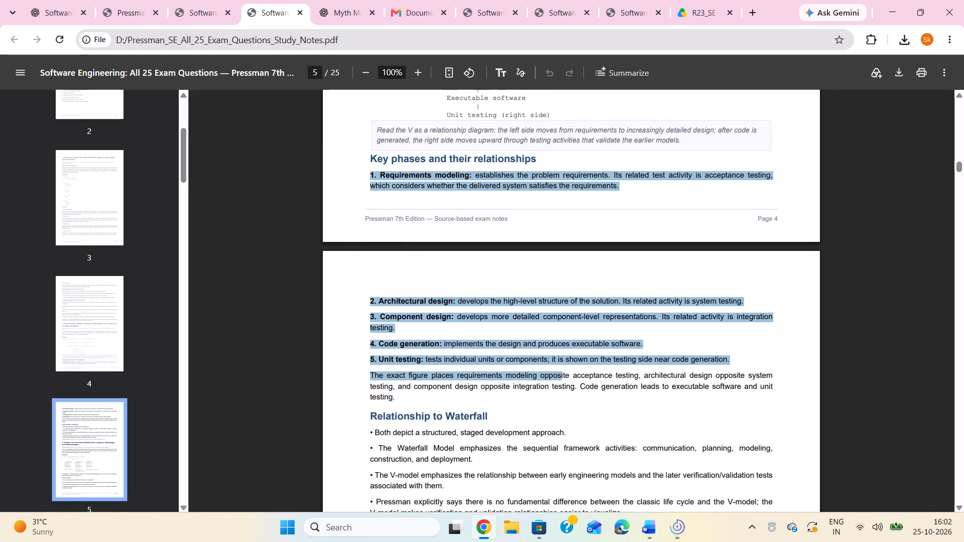
drag(560, 380, 759, 358)
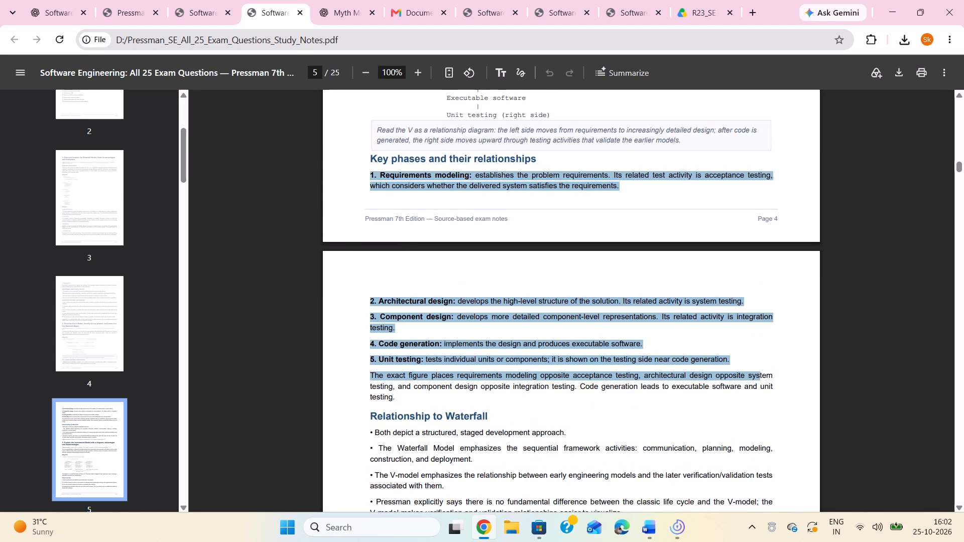
drag(759, 358, 745, 357)
key(ctrl+c)
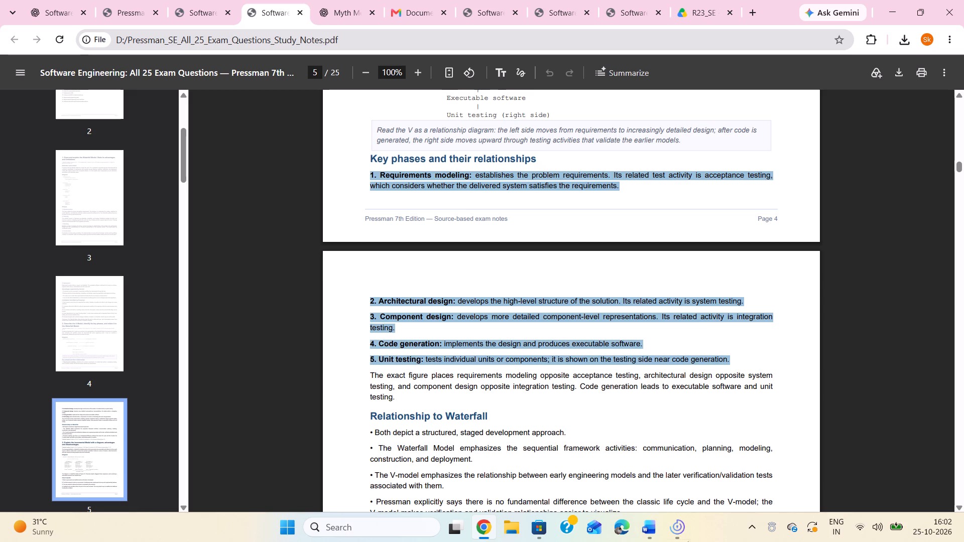
Switch to Word and slightly reduce the height of the V-model diagram, keeping its width.
click(647, 539)
click(696, 452)
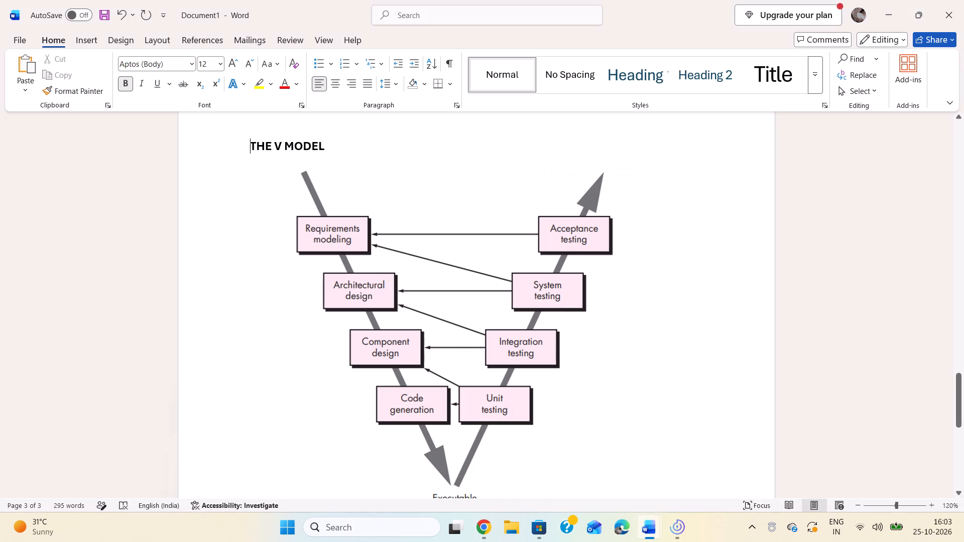
scroll(676, 404, down, 1)
click(524, 284)
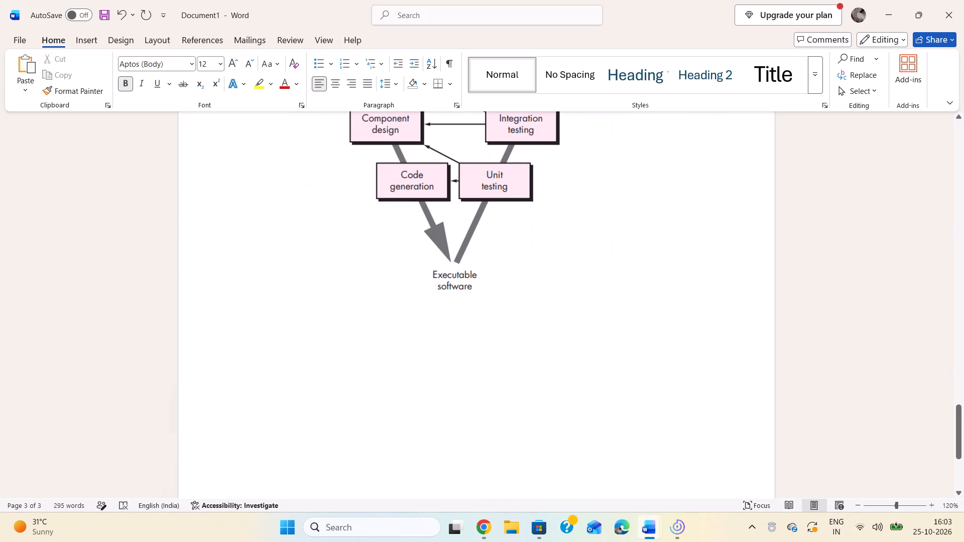
drag(524, 284, 466, 289)
click(466, 289)
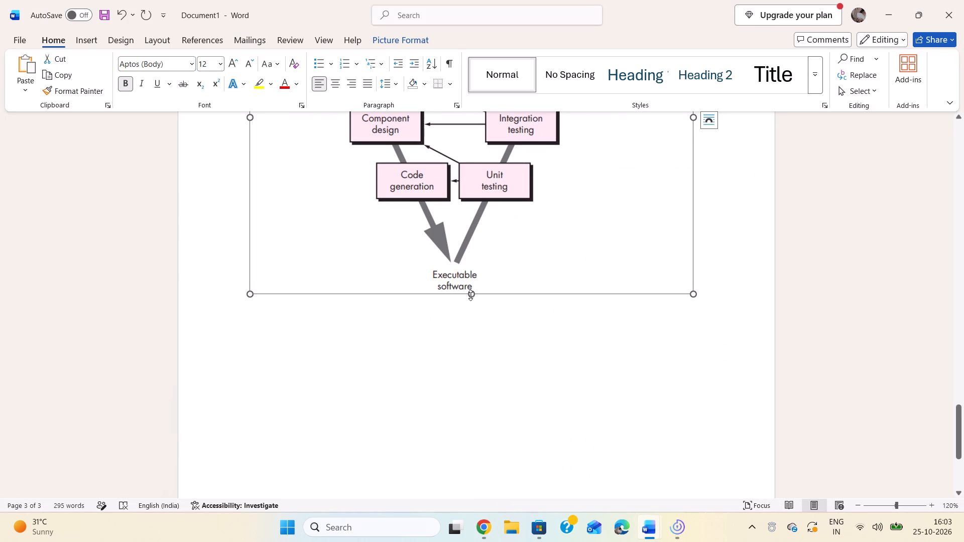
drag(471, 295, 476, 266)
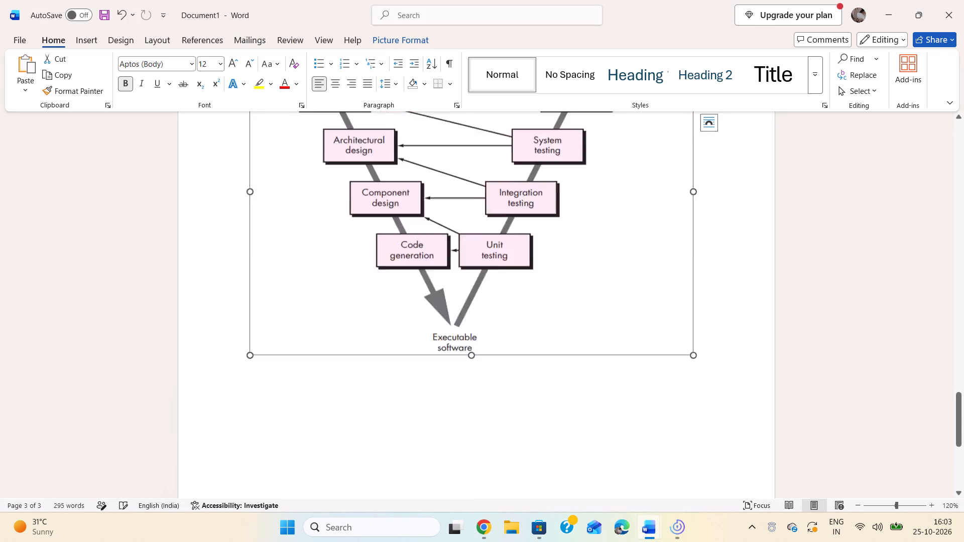
Slightly reduce the width of the V-model diagram, keeping its height.
scroll(476, 266, up, 1)
scroll(476, 266, down, 1)
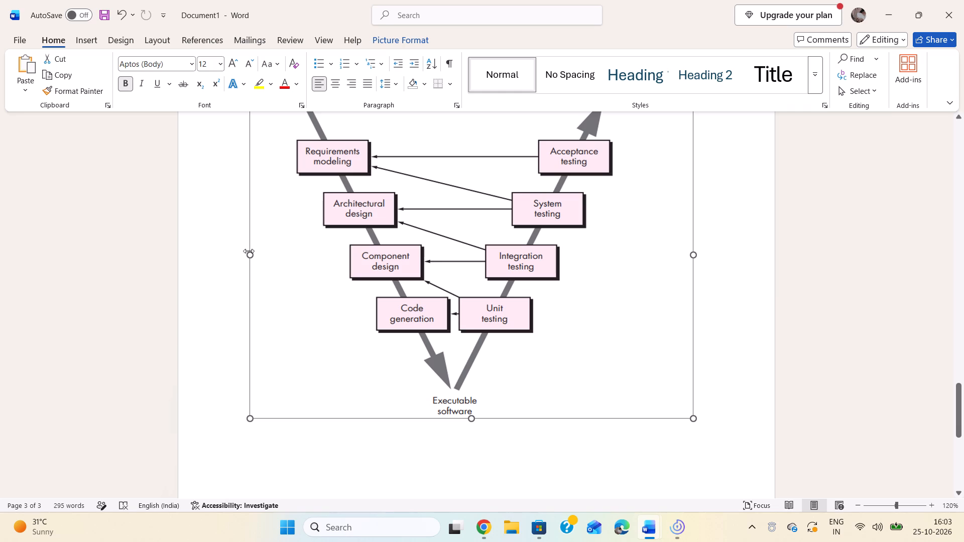
drag(251, 255, 287, 257)
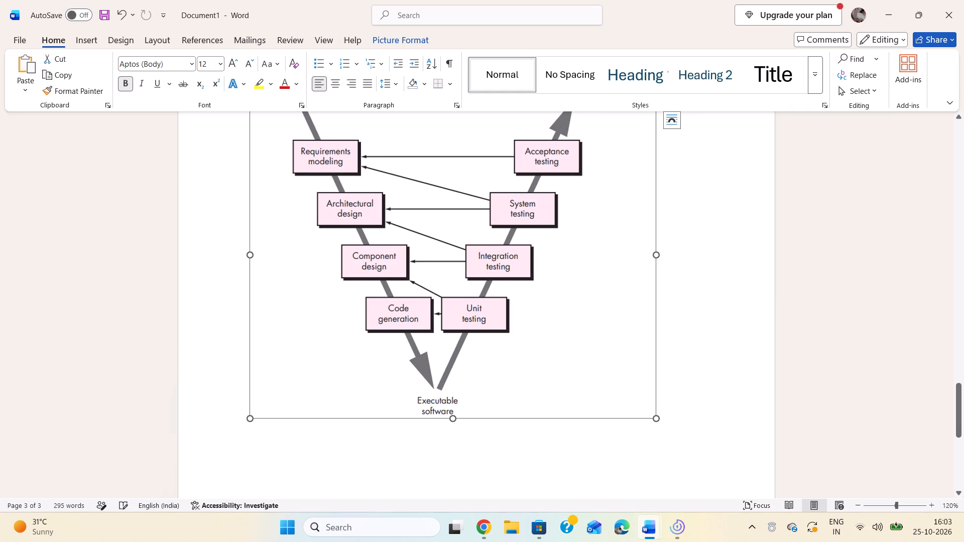
Paste the copied five key phases of the V-Model below the diagram, two lines down.
scroll(620, 260, down, 1)
click(689, 261)
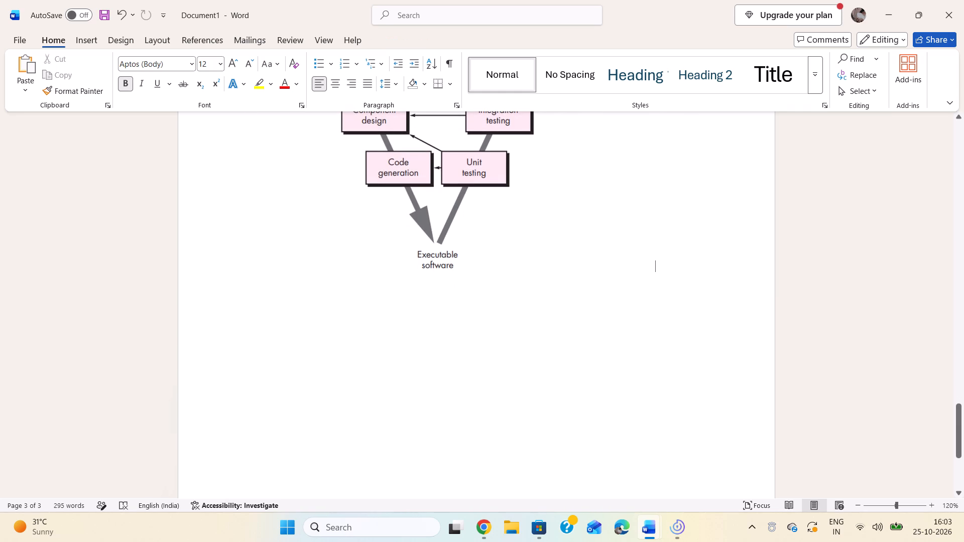
key(Return)
key(Return)
key(ctrl+v)
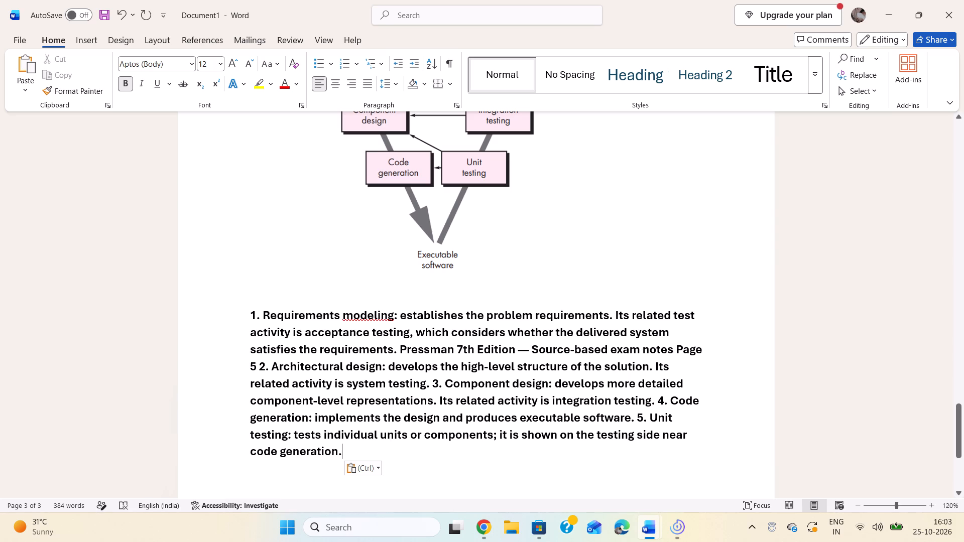
Replace the stray text "Pressman 7th Edition — Source-based exam notes Page 5" with a paragraph break before "2. Architectural design".
drag(399, 351, 257, 369)
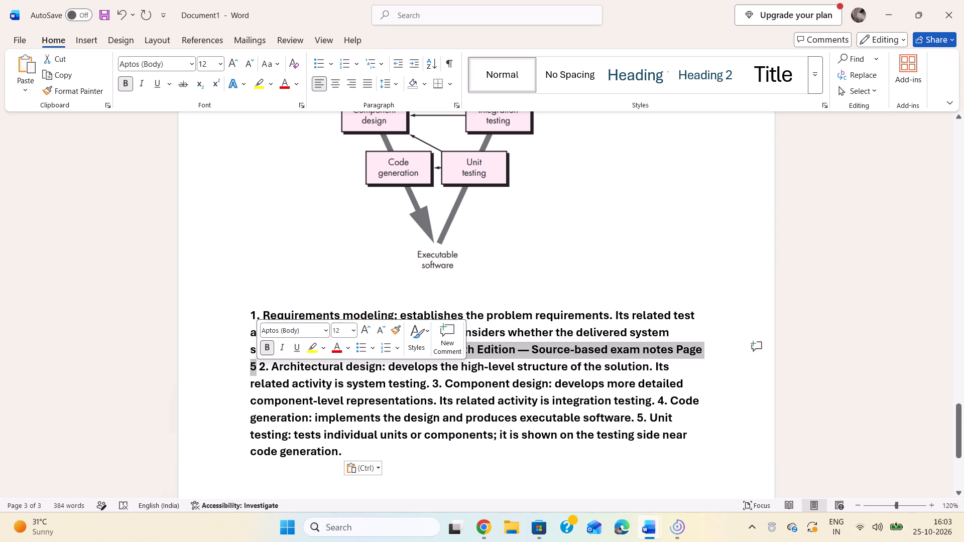
key(BackSpace)
key(Return)
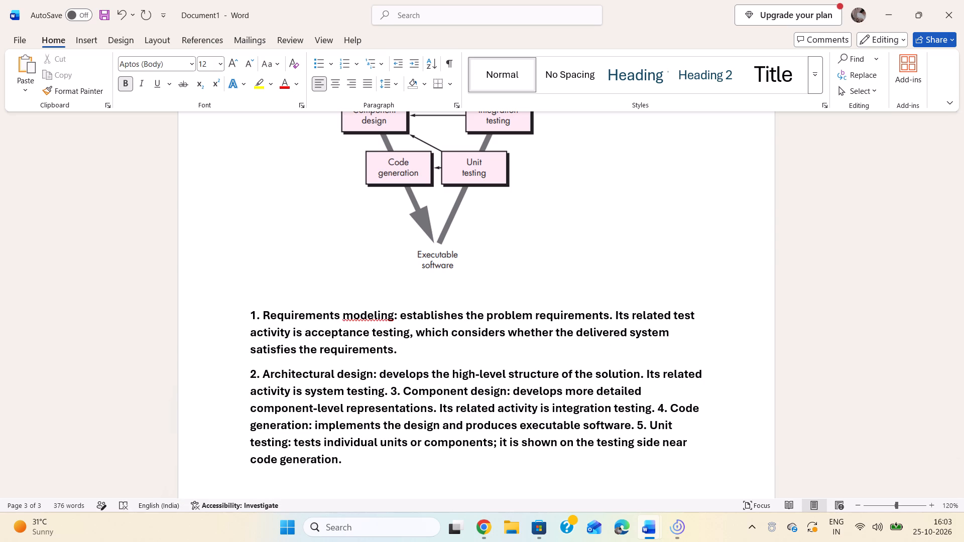
Start "3. Component design" and "4. Code generation" each in a new paragraph.
click(388, 394)
key(Return)
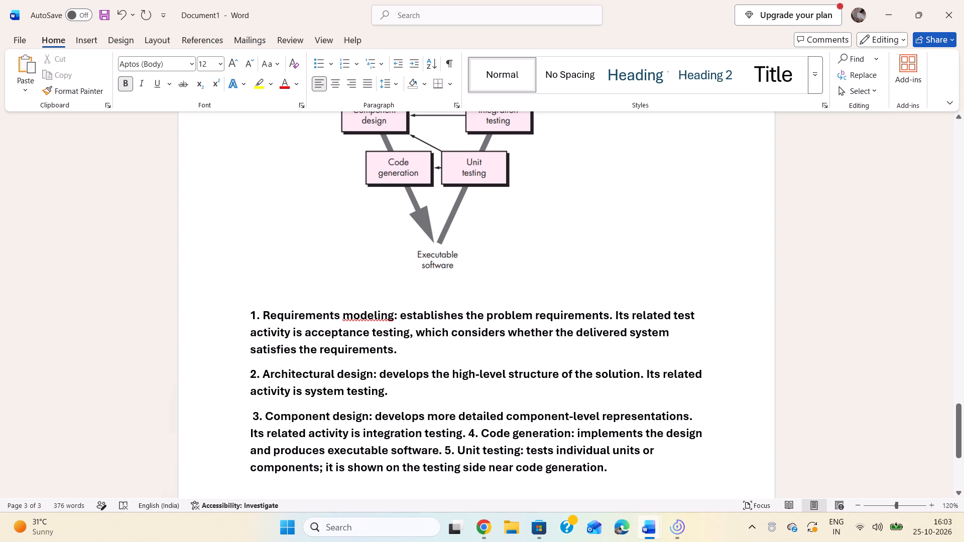
double_click(467, 436)
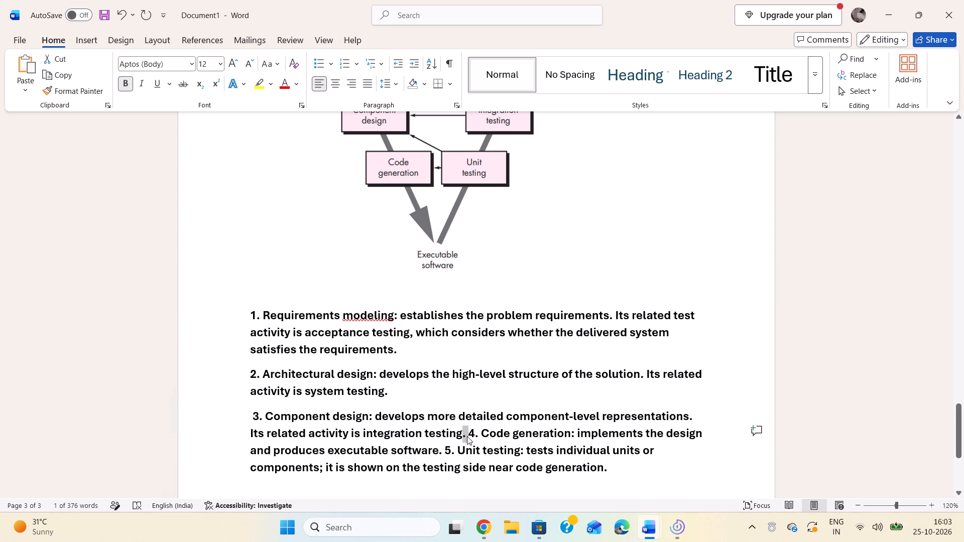
key(Return)
Delete the blank line between the V-model diagram and the first key phase.
scroll(467, 436, down, 1)
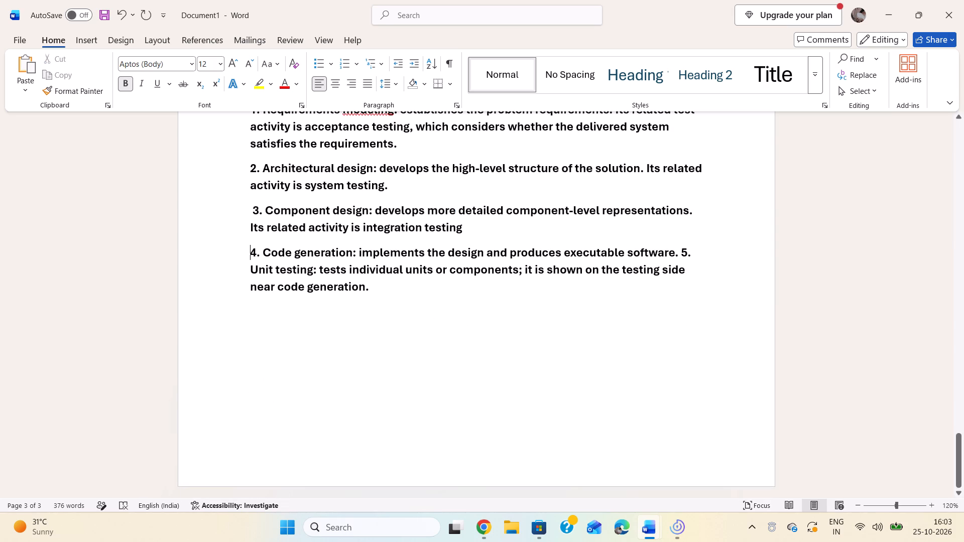
scroll(410, 252, down, 2)
scroll(410, 252, up, 1)
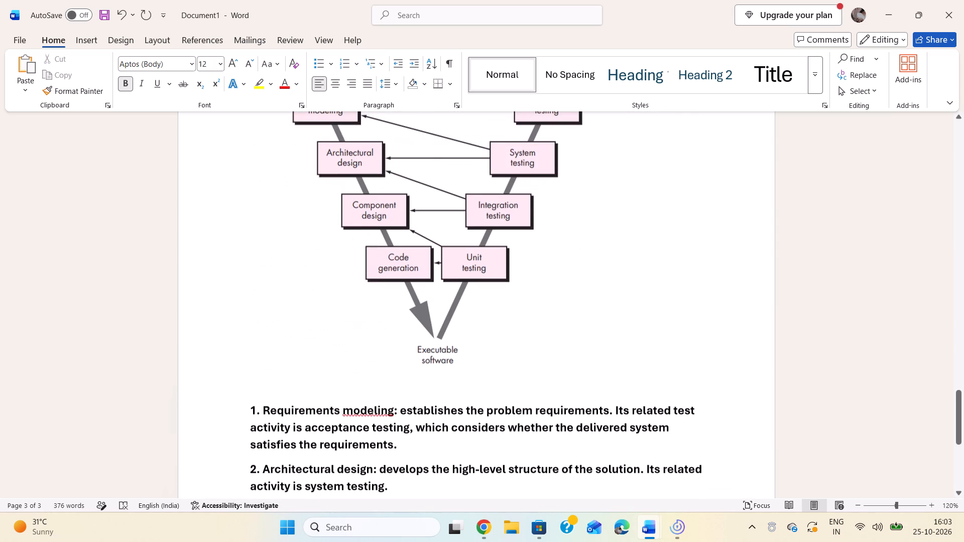
click(262, 387)
click(262, 387)
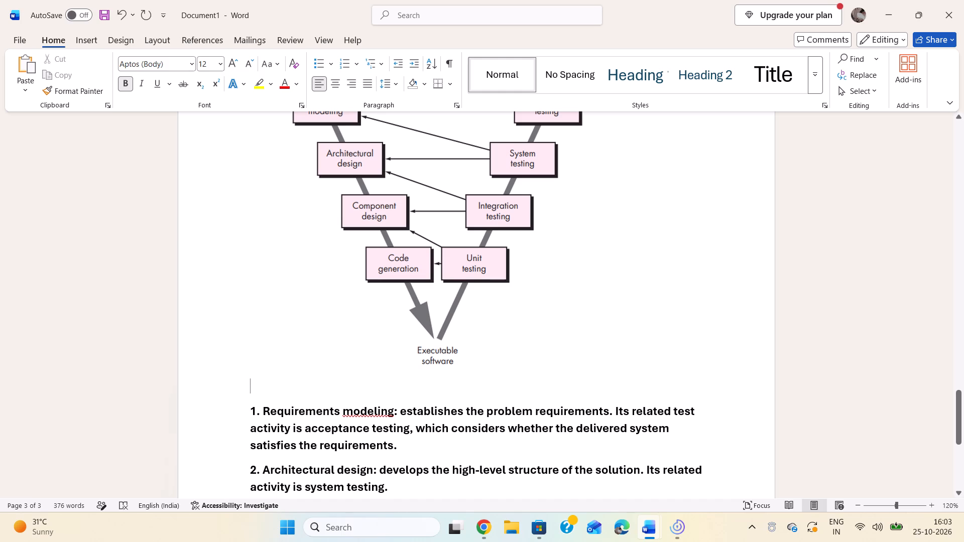
key(BackSpace)
Review the layout of the V model page, from the heading and diagram through the list of key phases.
scroll(262, 387, down, 6)
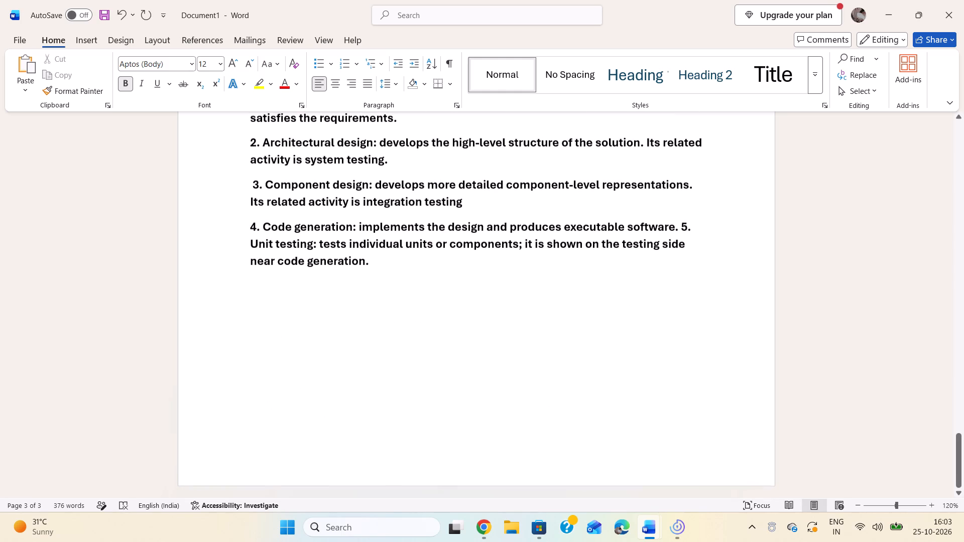
scroll(262, 387, down, 2)
scroll(262, 387, up, 2)
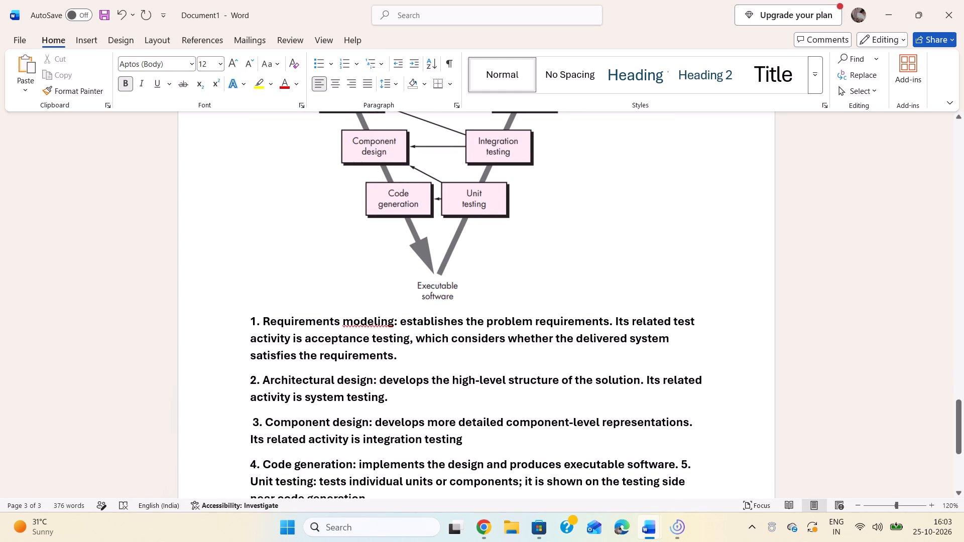
scroll(430, 376, up, 1)
scroll(430, 376, down, 1)
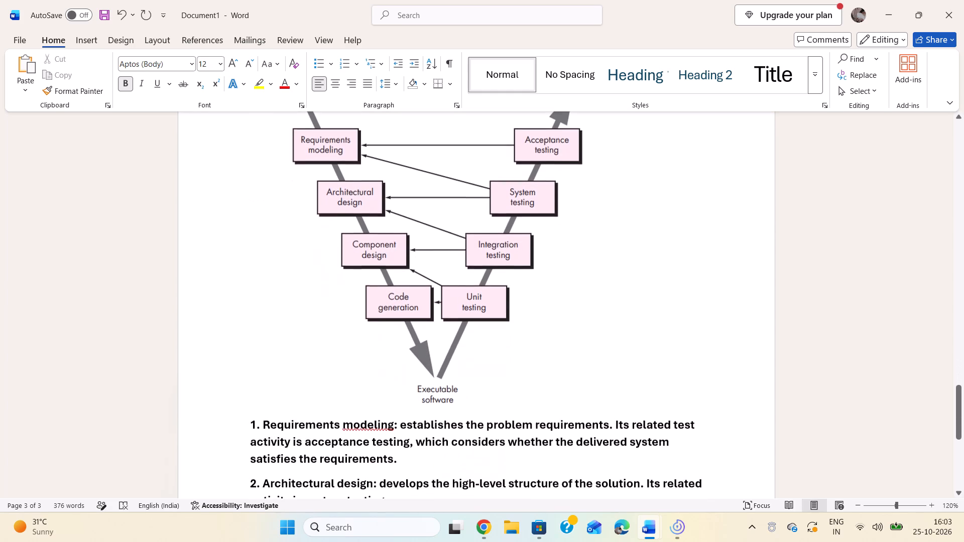
scroll(430, 376, down, 1)
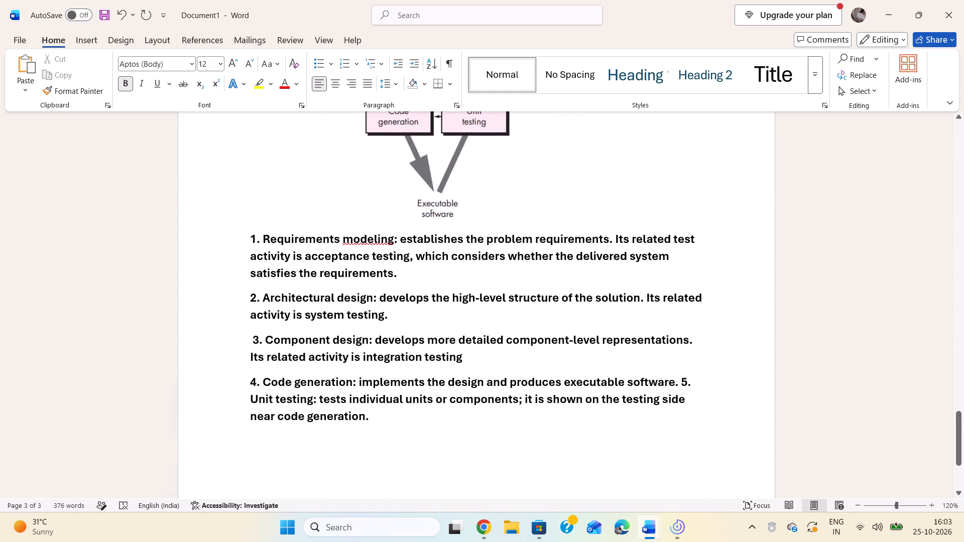
scroll(430, 376, up, 1)
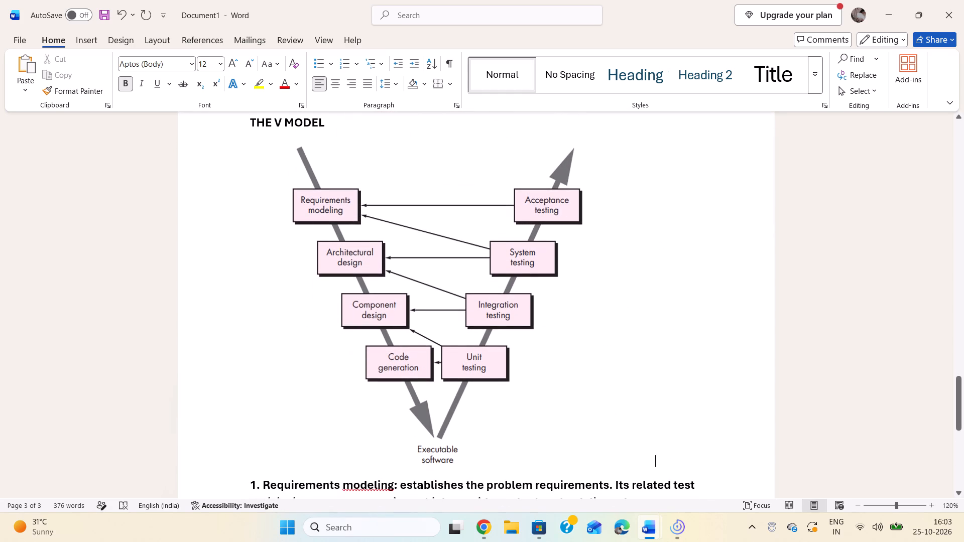
scroll(430, 376, down, 6)
scroll(430, 376, up, 1)
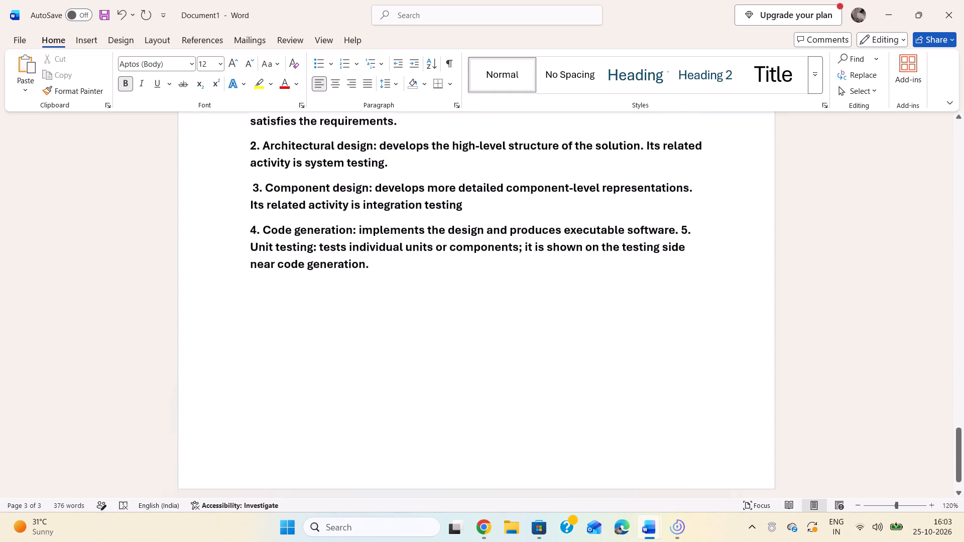
scroll(430, 376, up, 1)
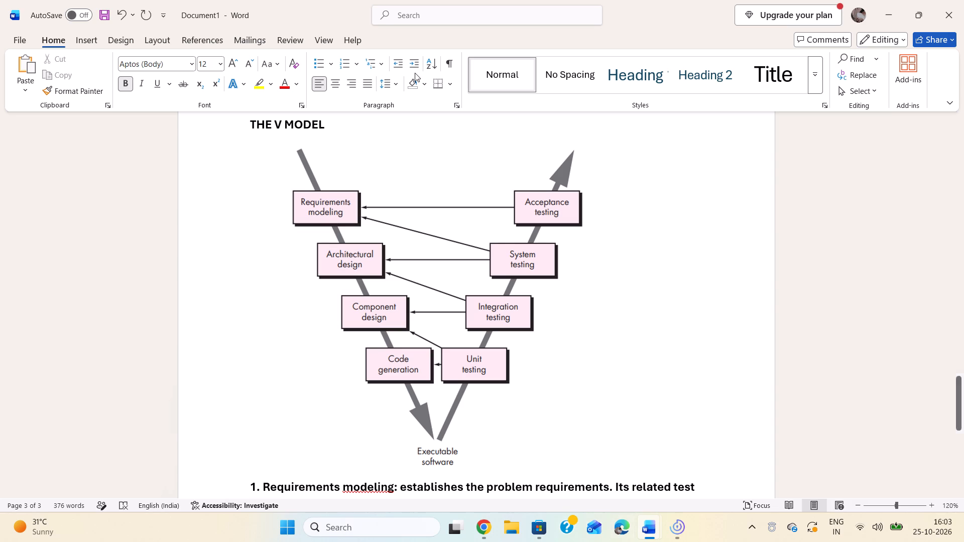
Switch to Chrome and copy the "5. Unit testing" line from the study notes PDF.
click(476, 508)
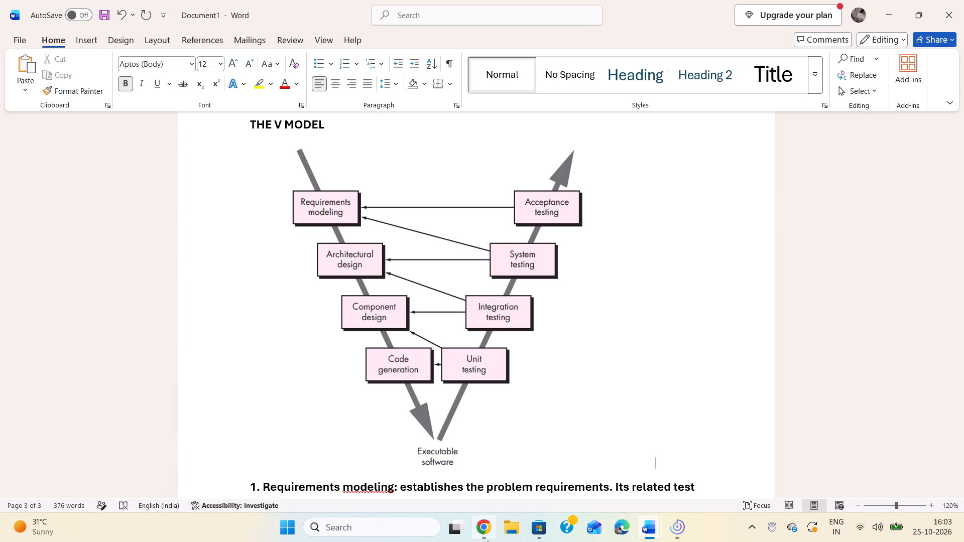
click(488, 541)
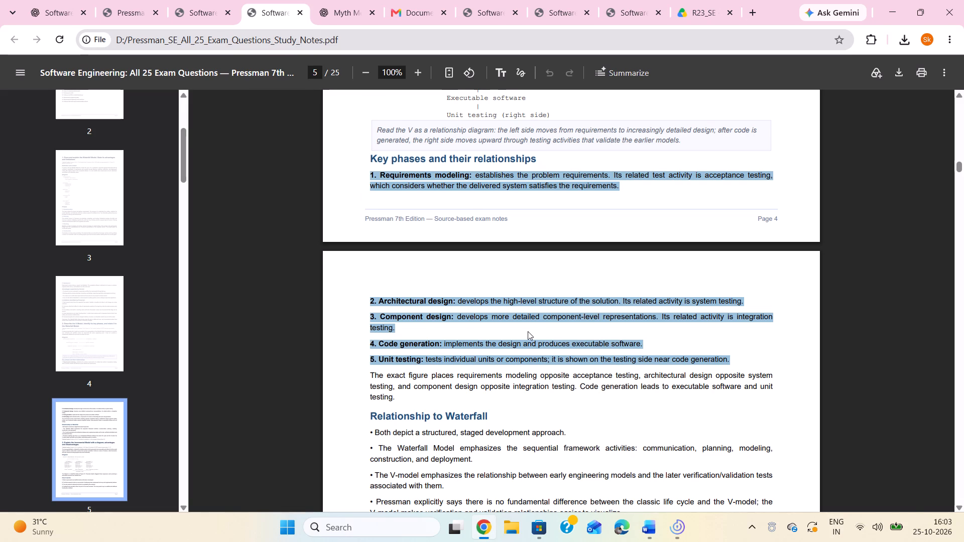
click(528, 331)
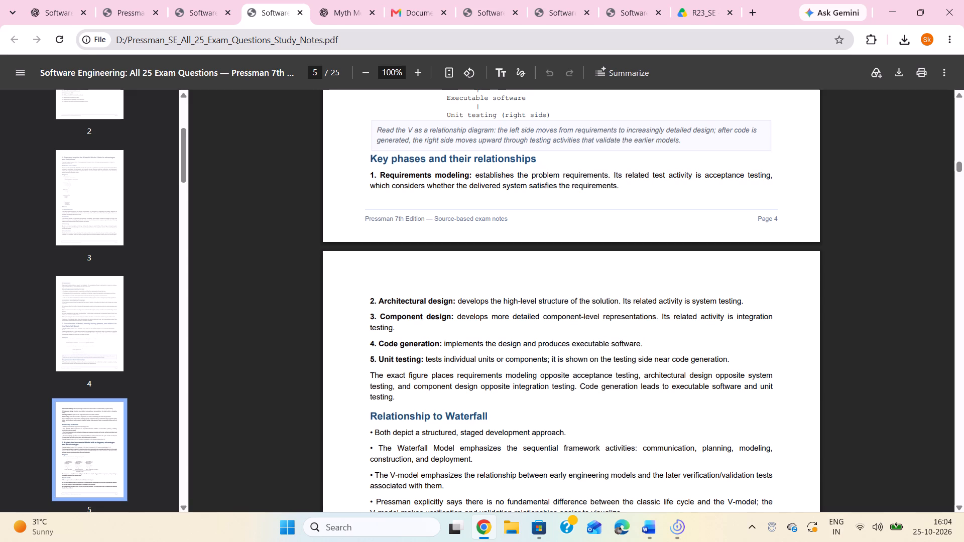
drag(369, 352, 745, 359)
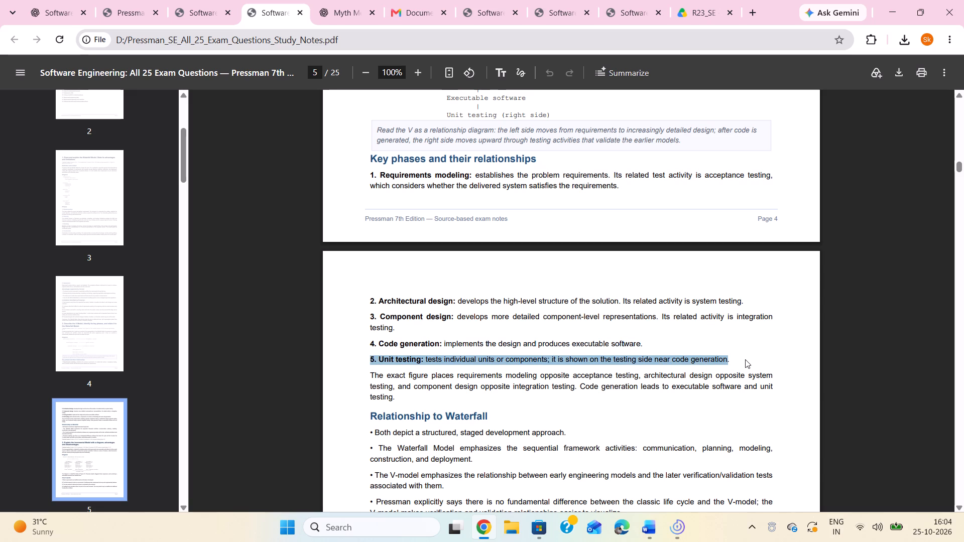
key(ctrl+c)
Switch to Document1 in Word and start "5. Unit testing" in a new paragraph after the code generation phase.
click(649, 517)
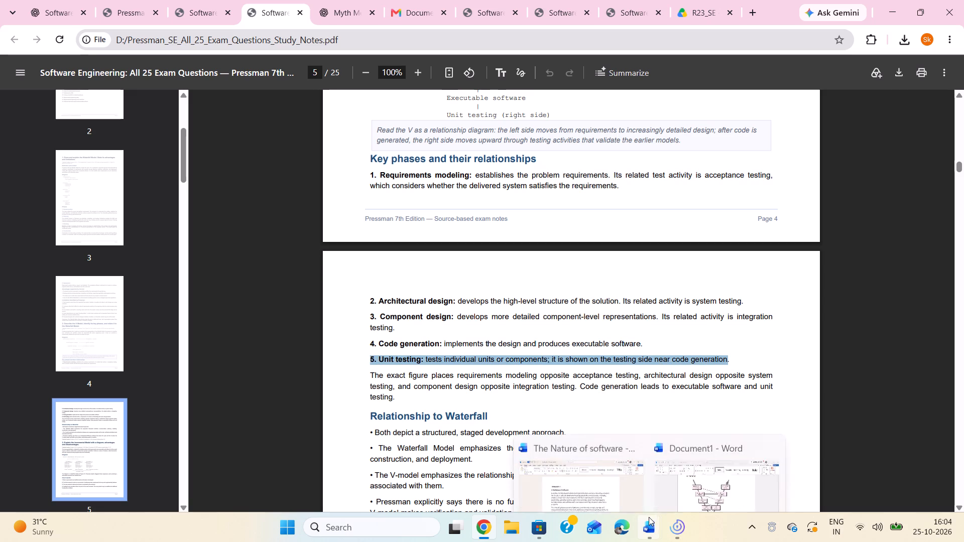
click(717, 473)
scroll(532, 402, down, 1)
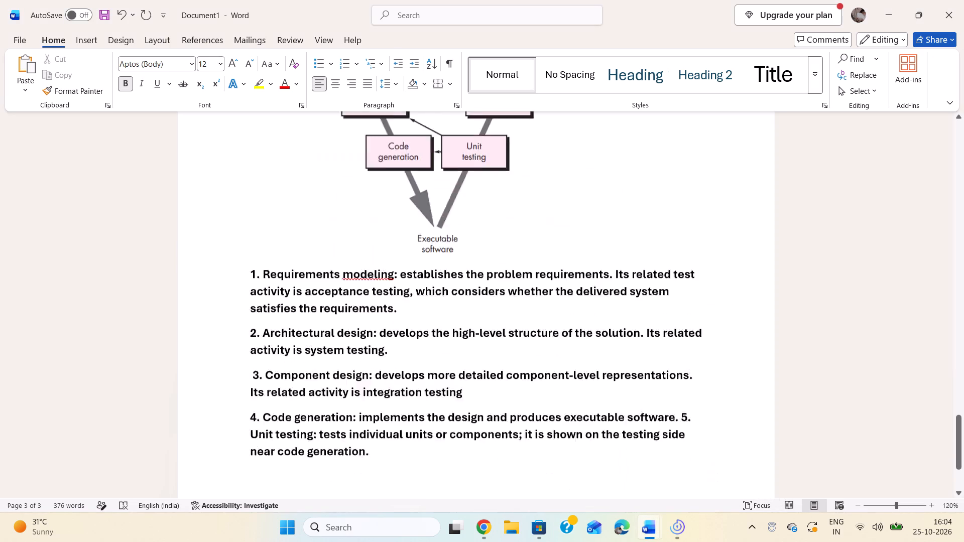
scroll(532, 402, down, 1)
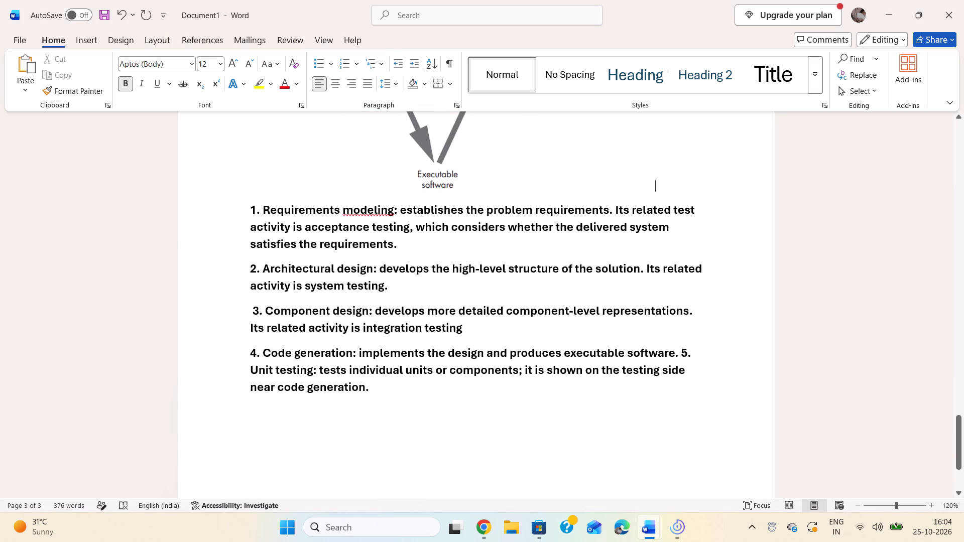
click(681, 352)
key(Return)
Open the available picture options for the V-model diagram.
scroll(572, 327, up, 1)
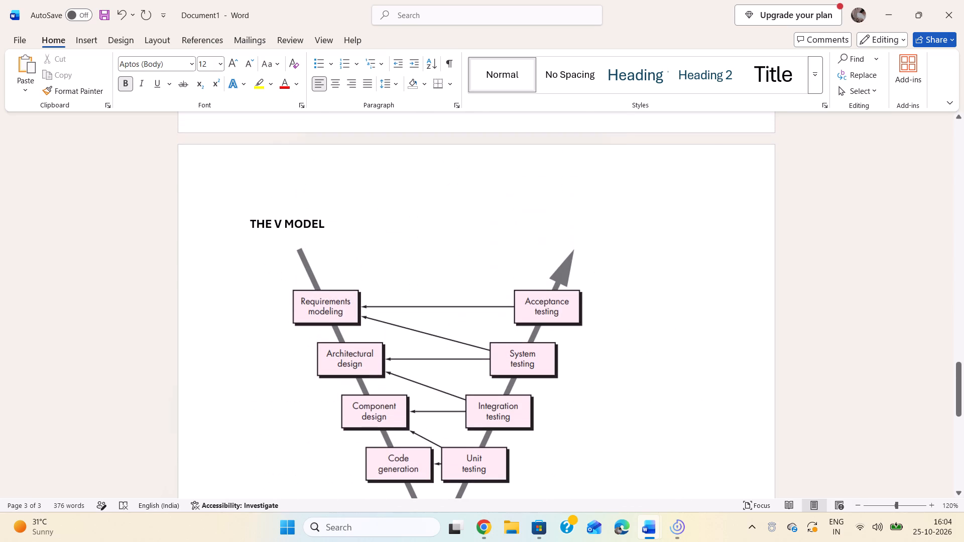
right_click(572, 327)
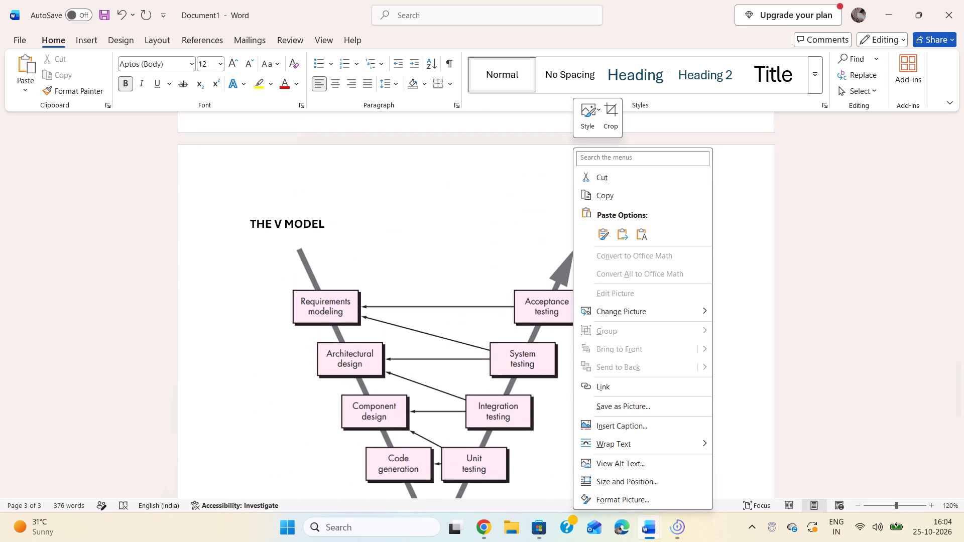
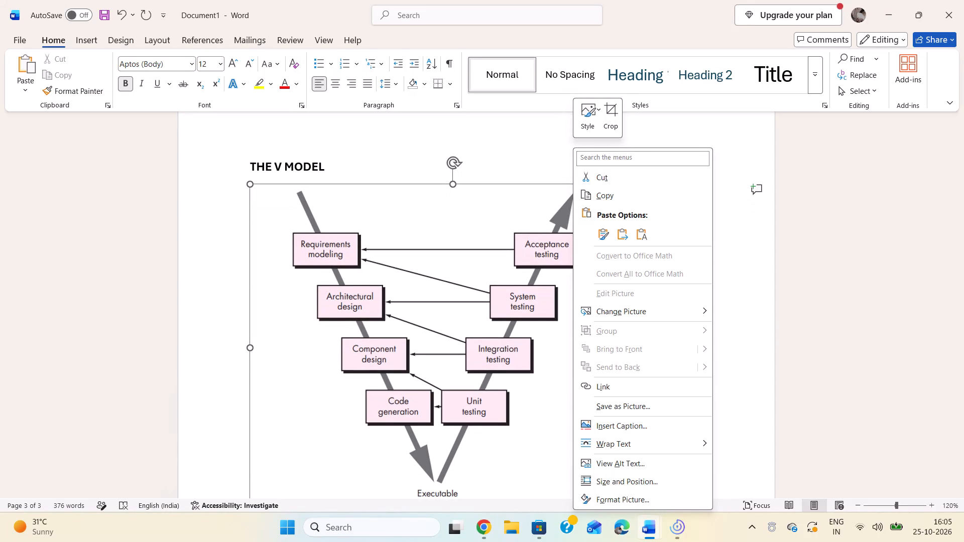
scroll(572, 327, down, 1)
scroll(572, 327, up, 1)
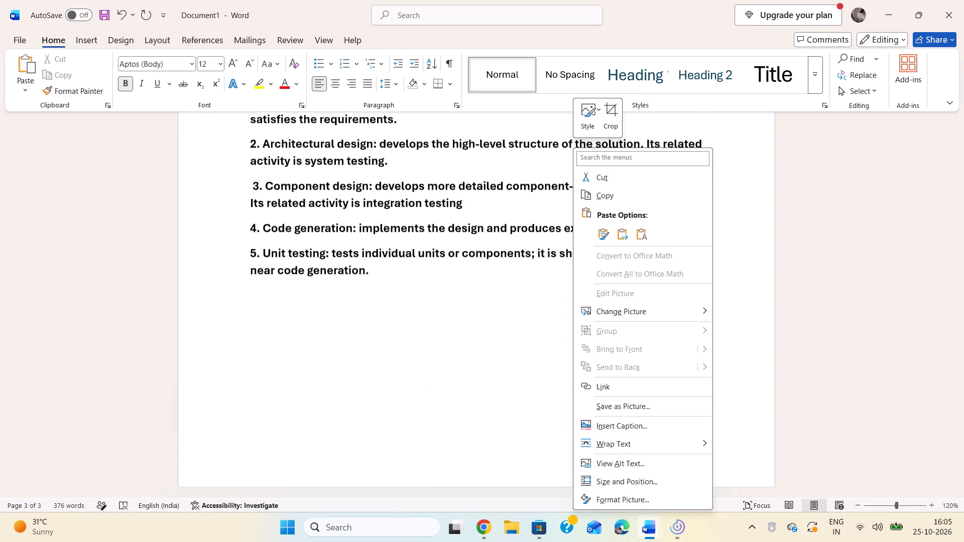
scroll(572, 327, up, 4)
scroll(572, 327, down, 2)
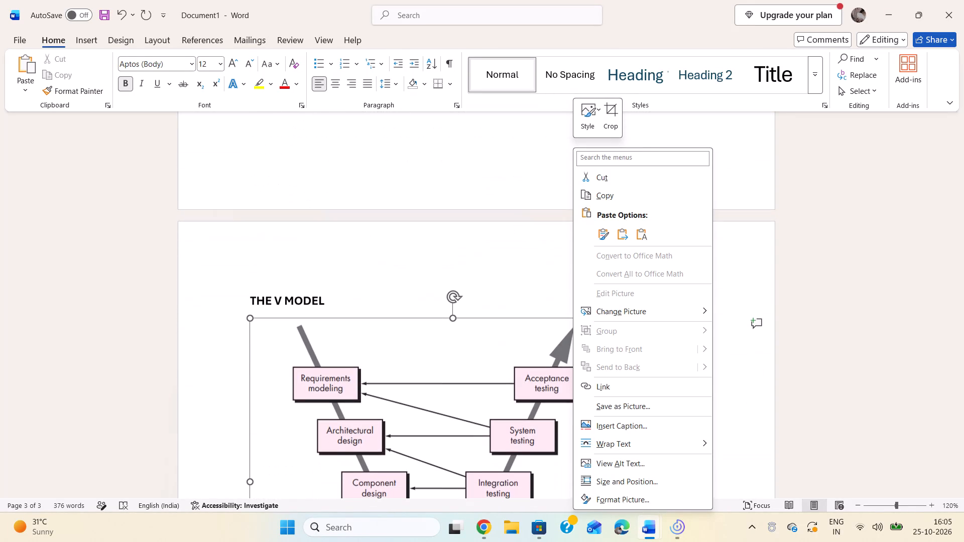
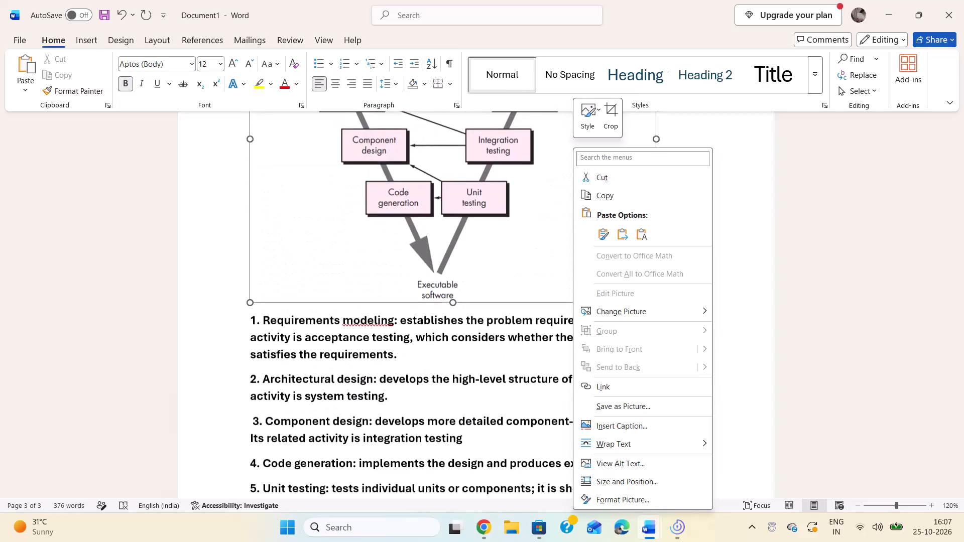
Review the V-model page, checking the diagram against the five phase descriptions listed below it.
click(540, 278)
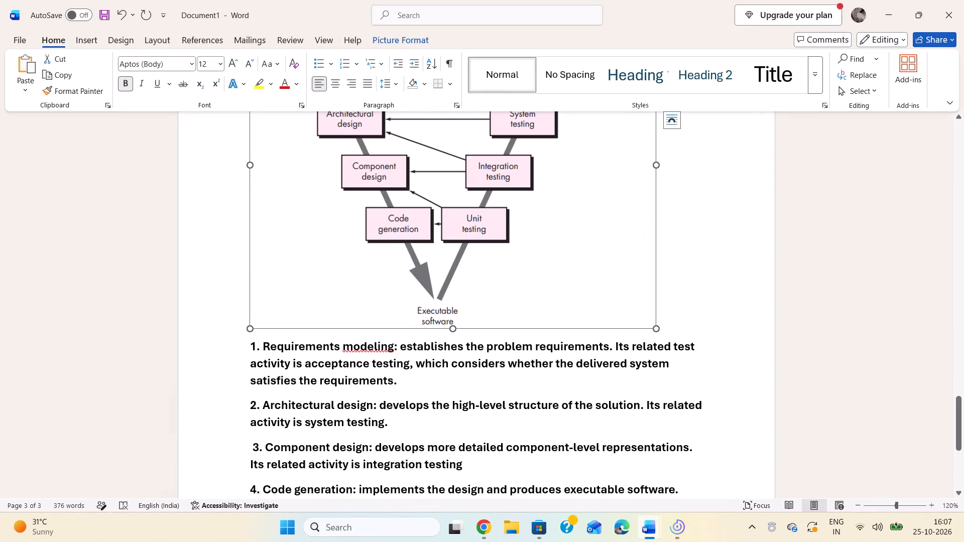
scroll(540, 278, up, 1)
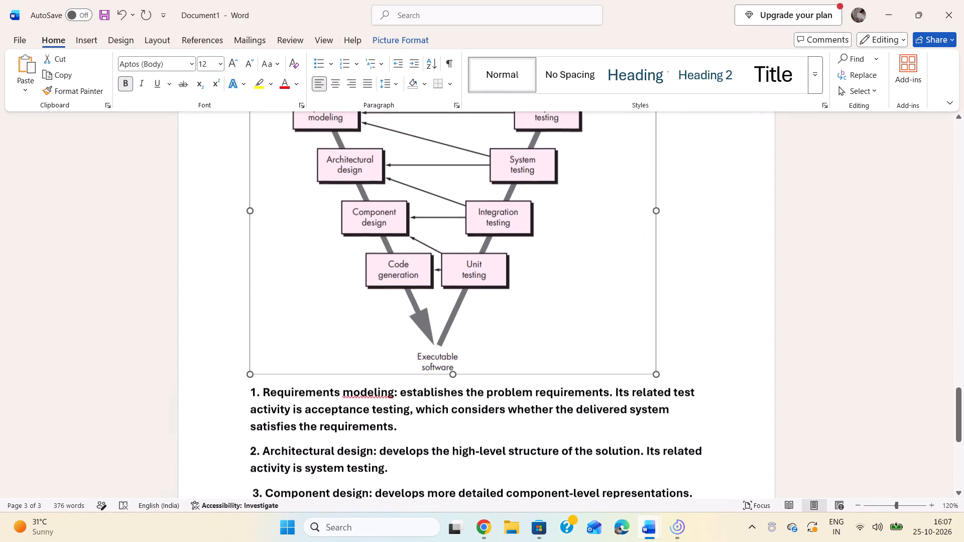
scroll(540, 278, up, 2)
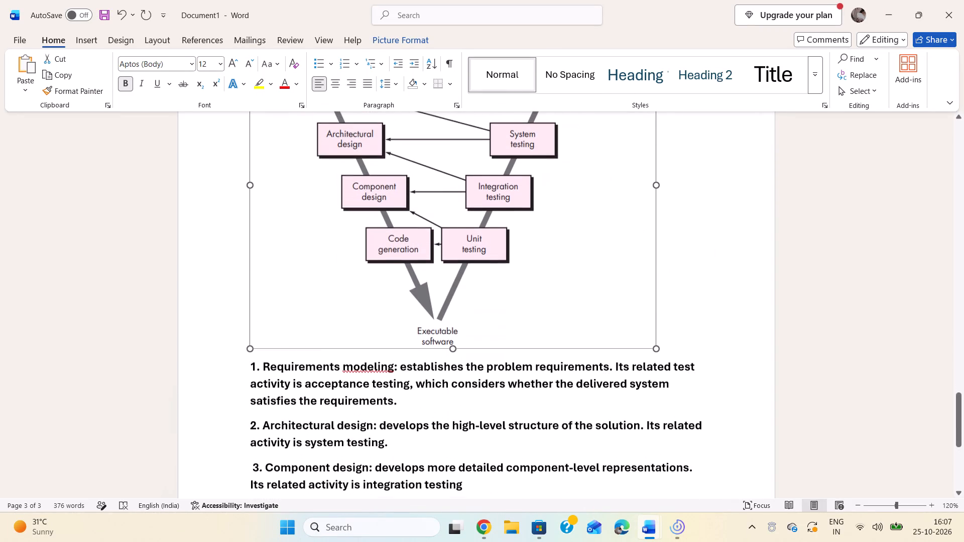
scroll(540, 278, up, 1)
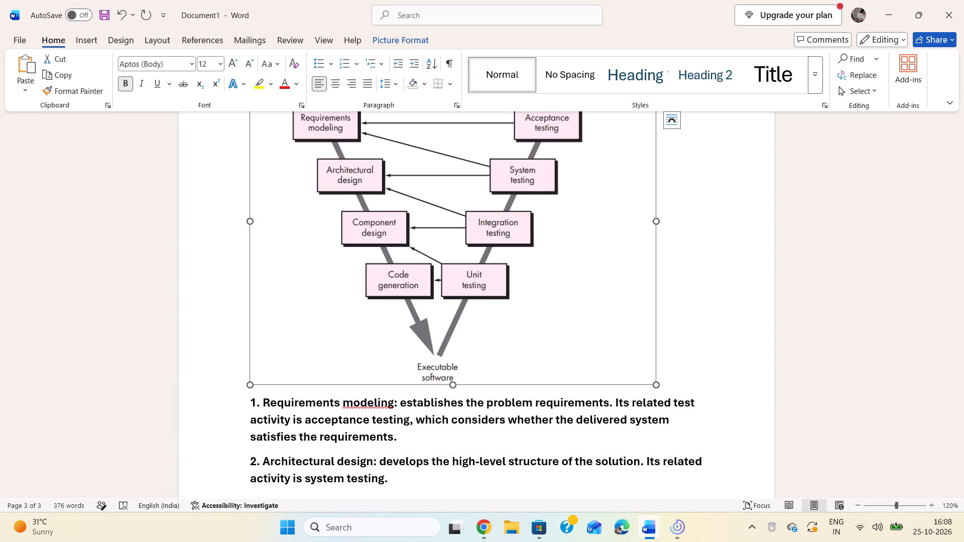
scroll(540, 278, up, 1)
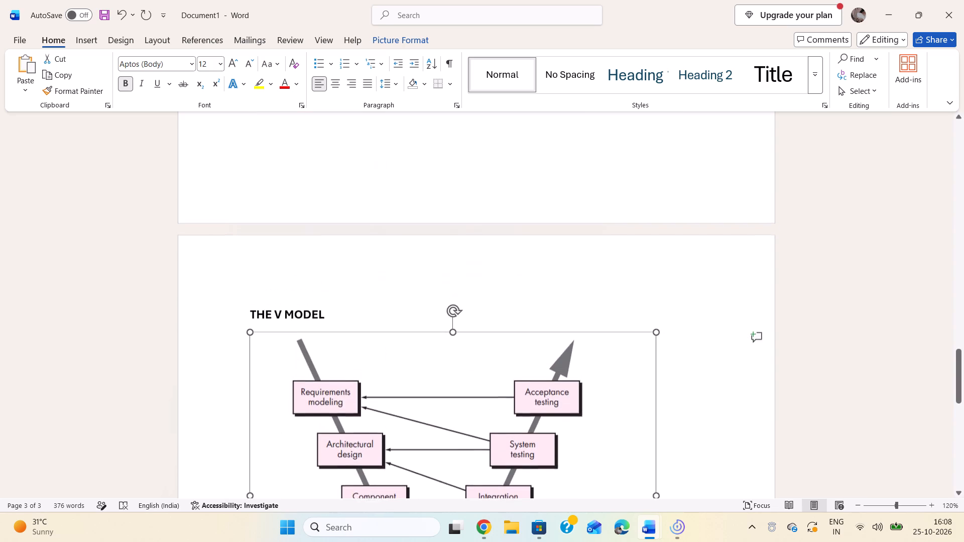
scroll(540, 278, down, 3)
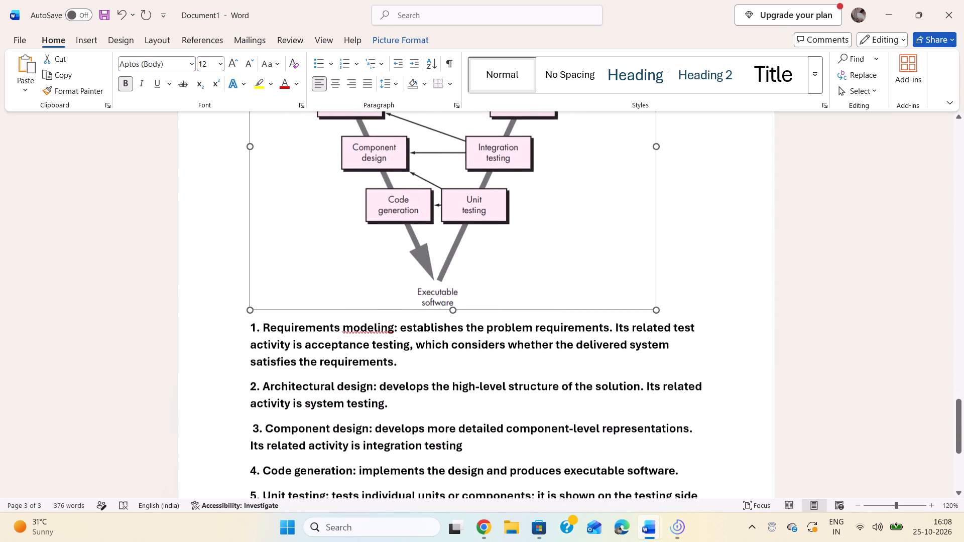
scroll(540, 278, down, 1)
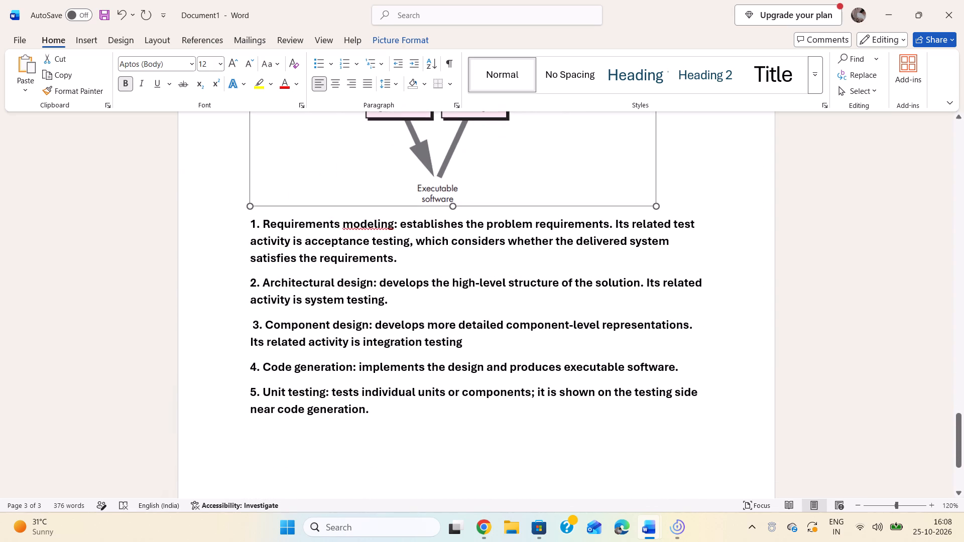
scroll(543, 285, up, 1)
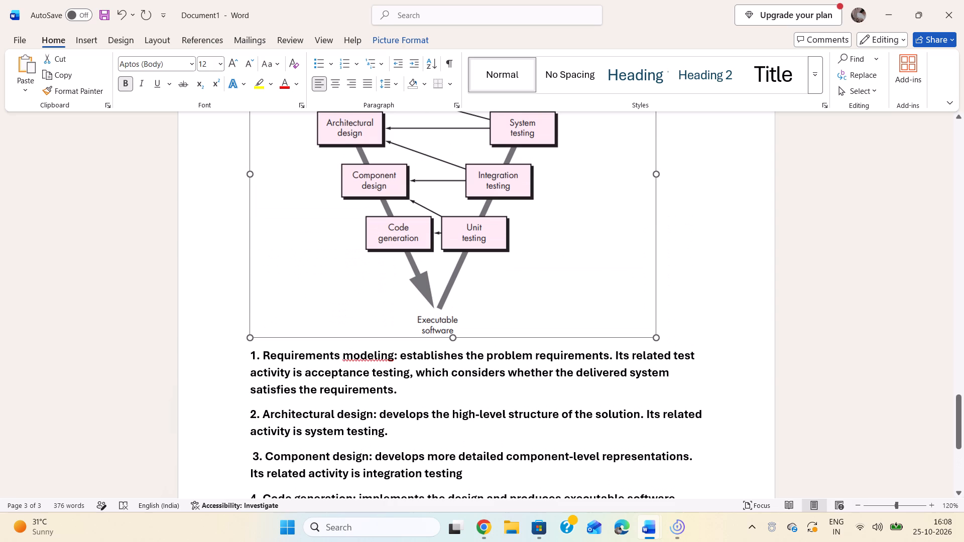
scroll(543, 285, up, 2)
scroll(543, 285, down, 1)
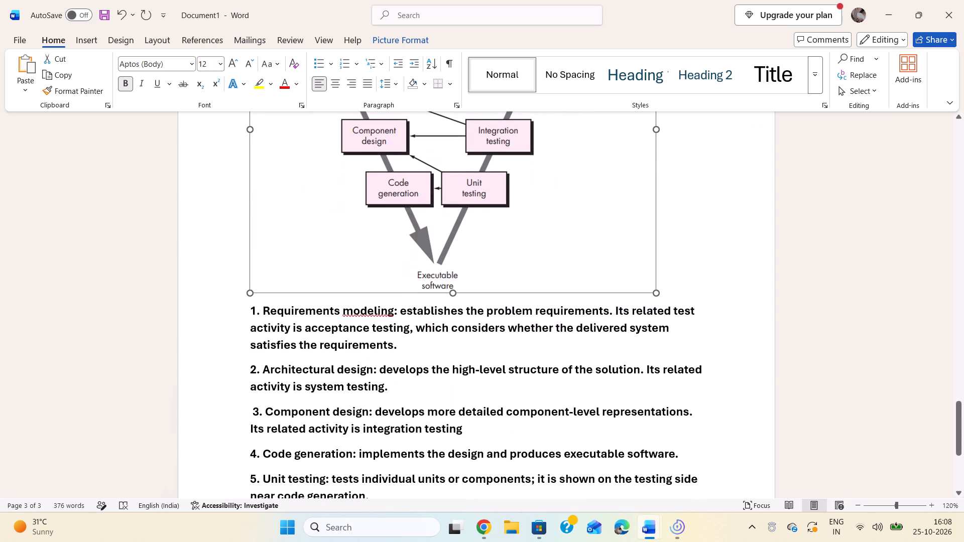
scroll(543, 285, down, 1)
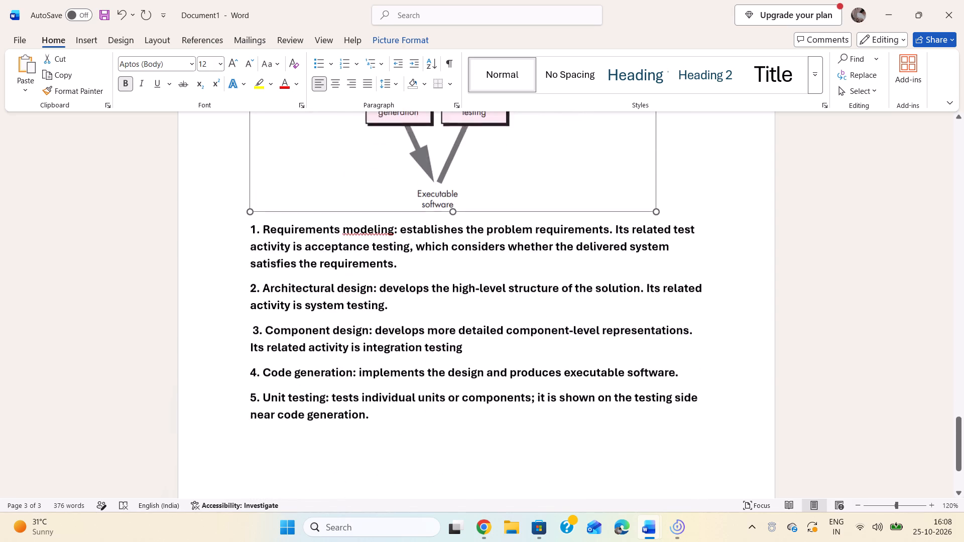
scroll(543, 285, down, 2)
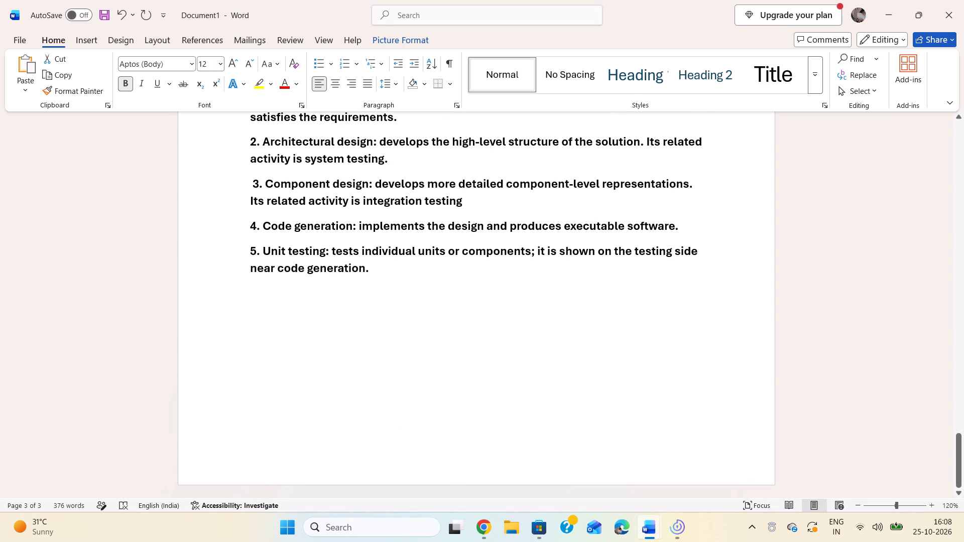
scroll(543, 285, down, 1)
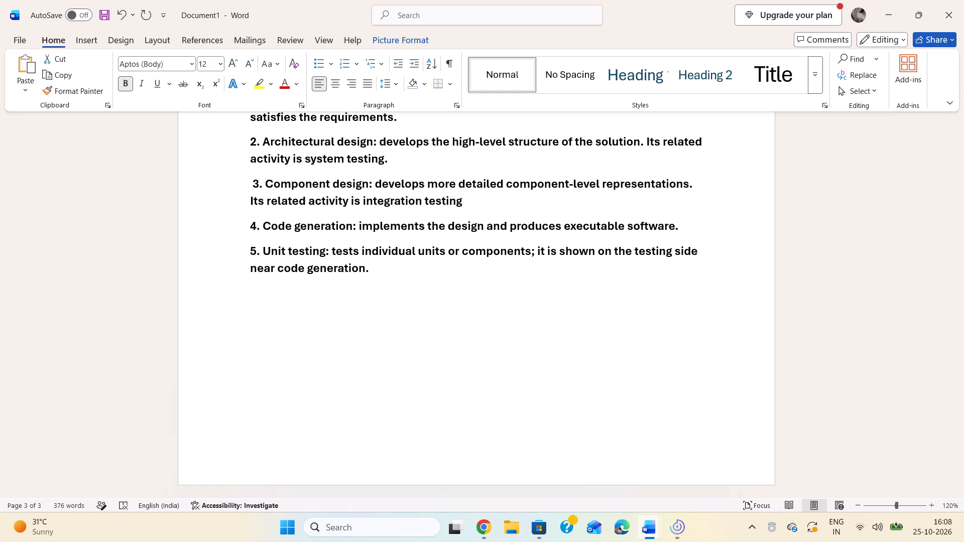
scroll(543, 285, up, 1)
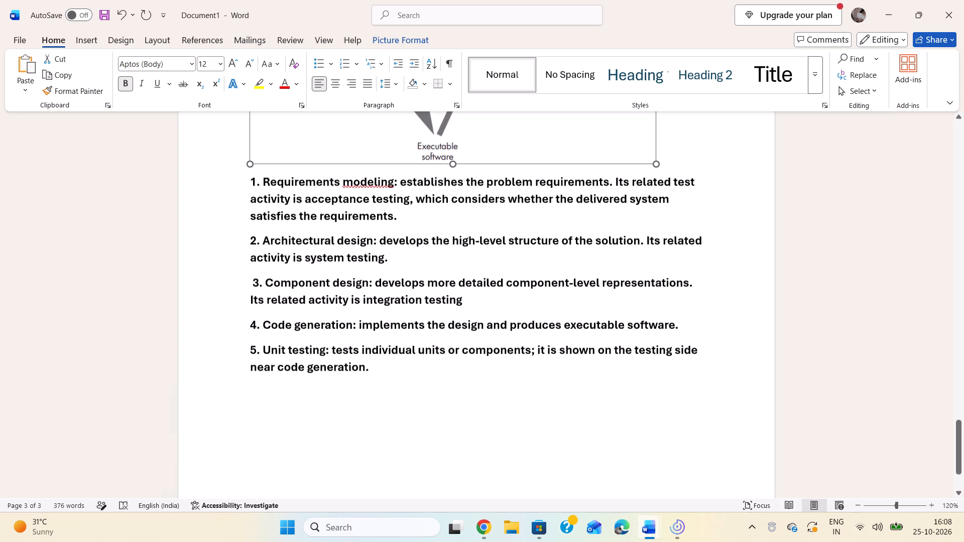
scroll(543, 285, up, 1)
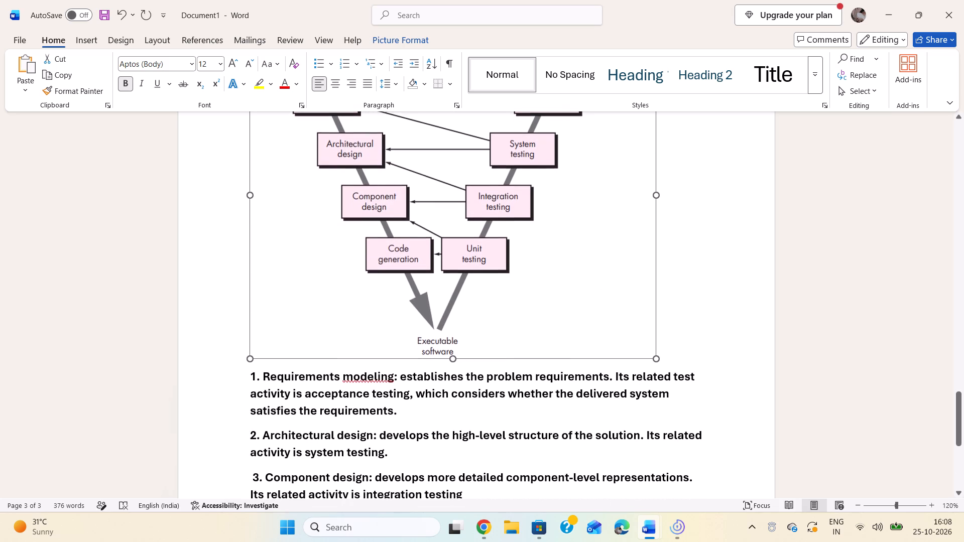
scroll(543, 285, down, 1)
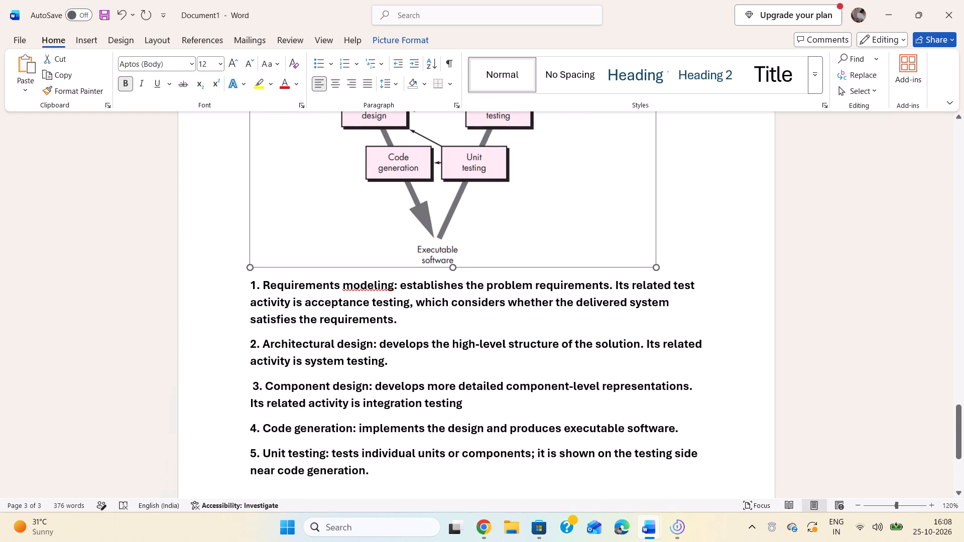
scroll(543, 285, up, 1)
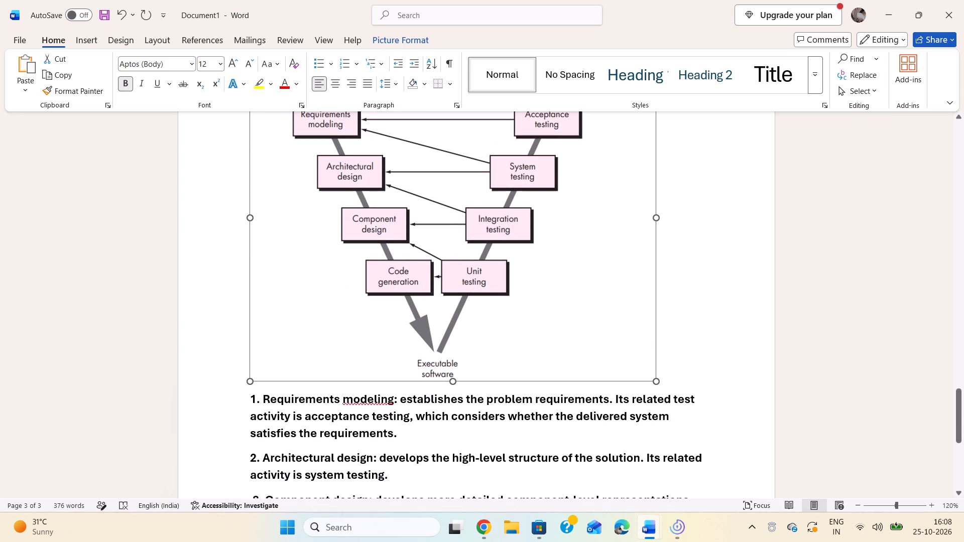
scroll(543, 285, down, 2)
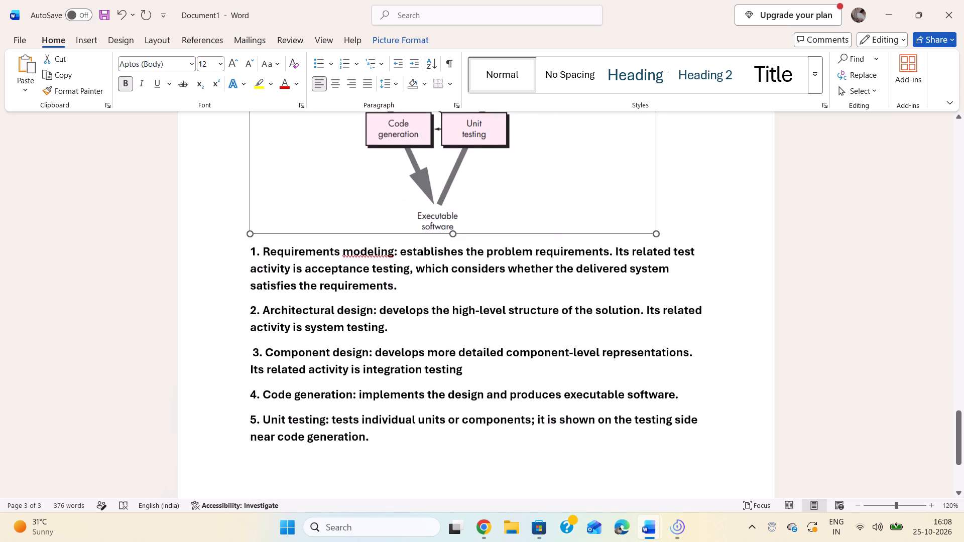
scroll(543, 285, down, 1)
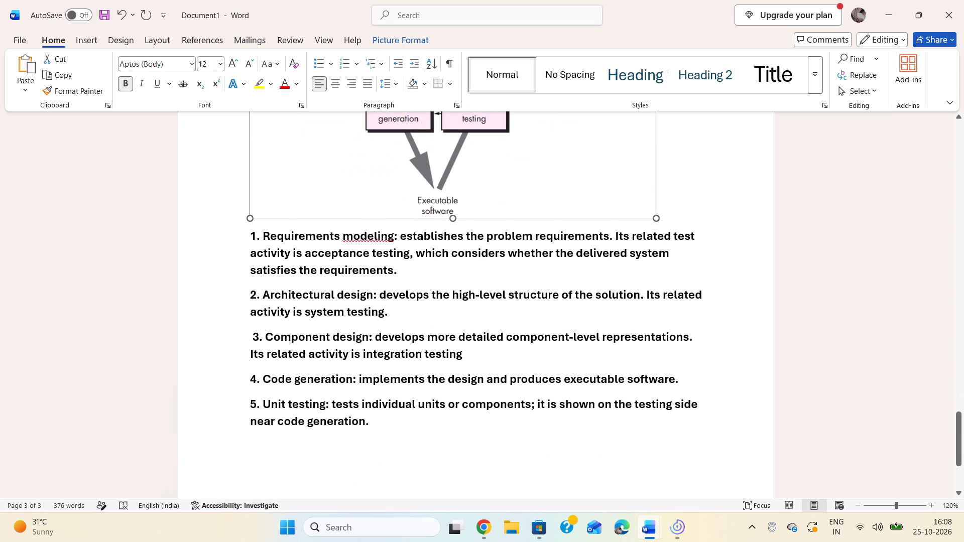
scroll(543, 285, up, 1)
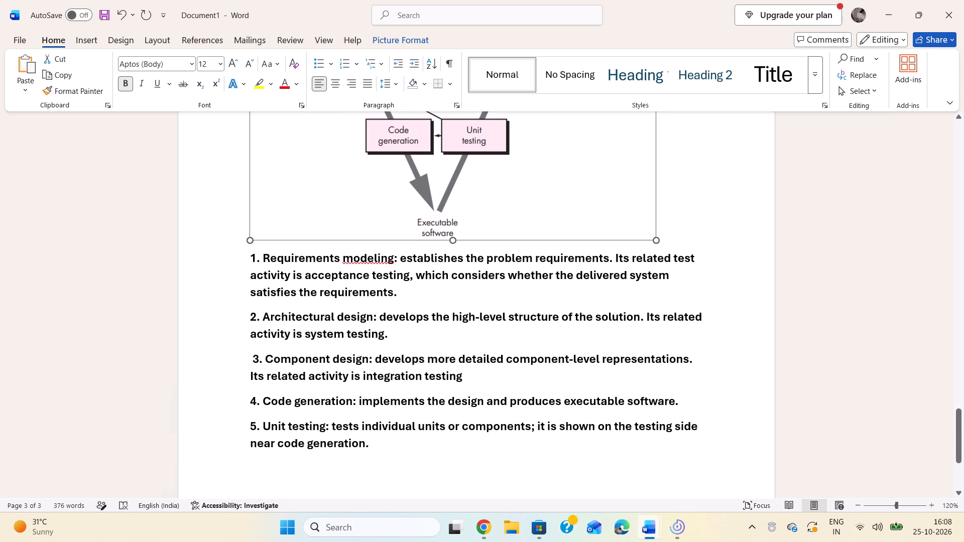
scroll(543, 285, up, 1)
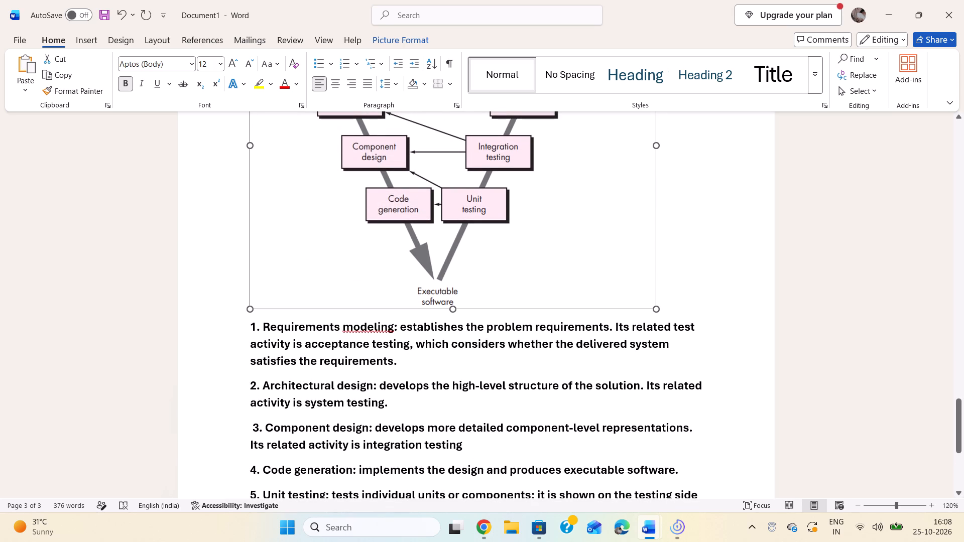
scroll(543, 285, down, 1)
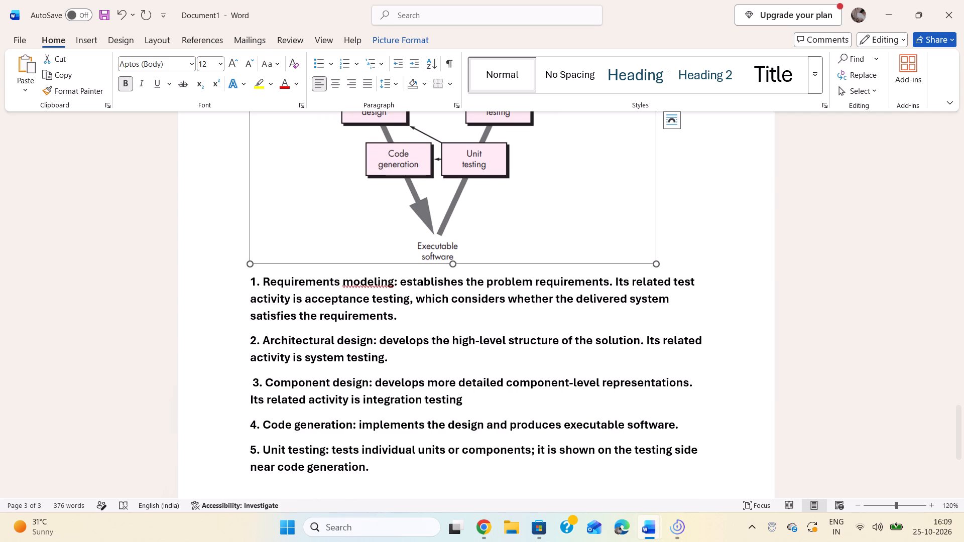
scroll(545, 483, up, 1)
scroll(545, 483, down, 1)
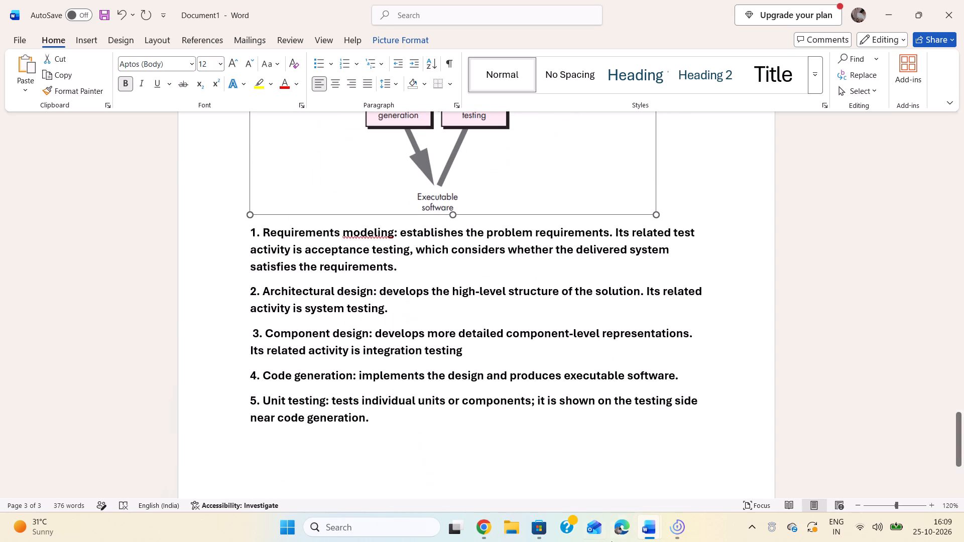
Switch to the study notes PDF in Chrome and copy the Waterfall Model and V-model emphasis bullets under Relationship to Waterfall.
click(486, 526)
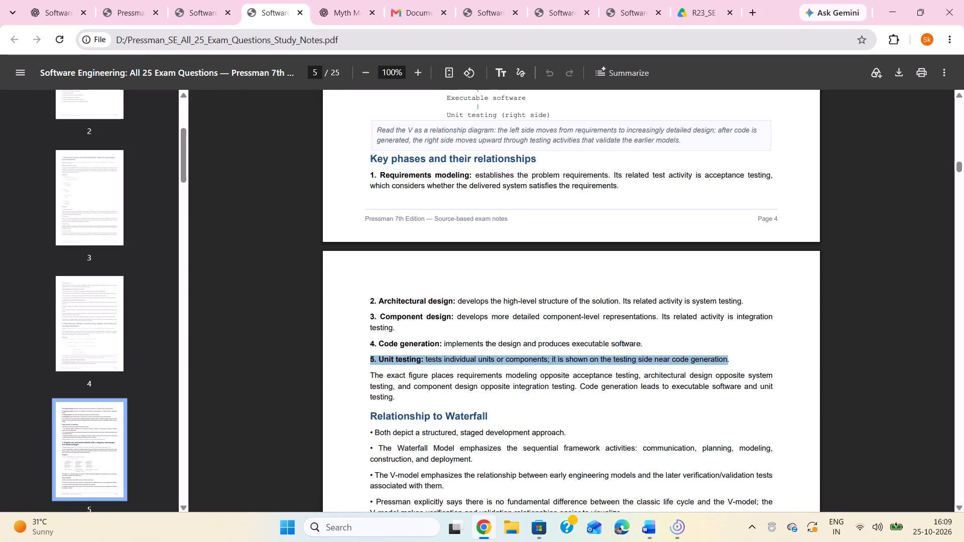
scroll(494, 415, down, 3)
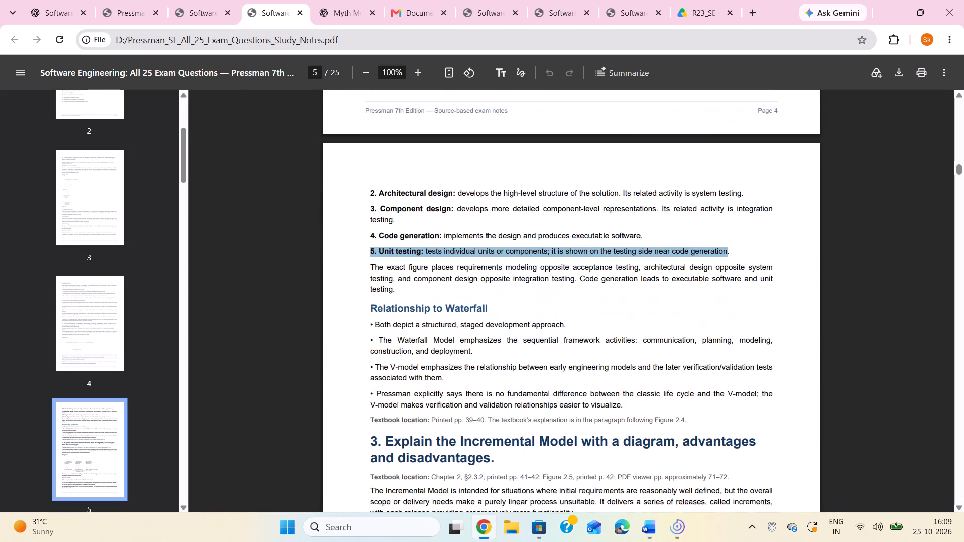
scroll(494, 415, down, 1)
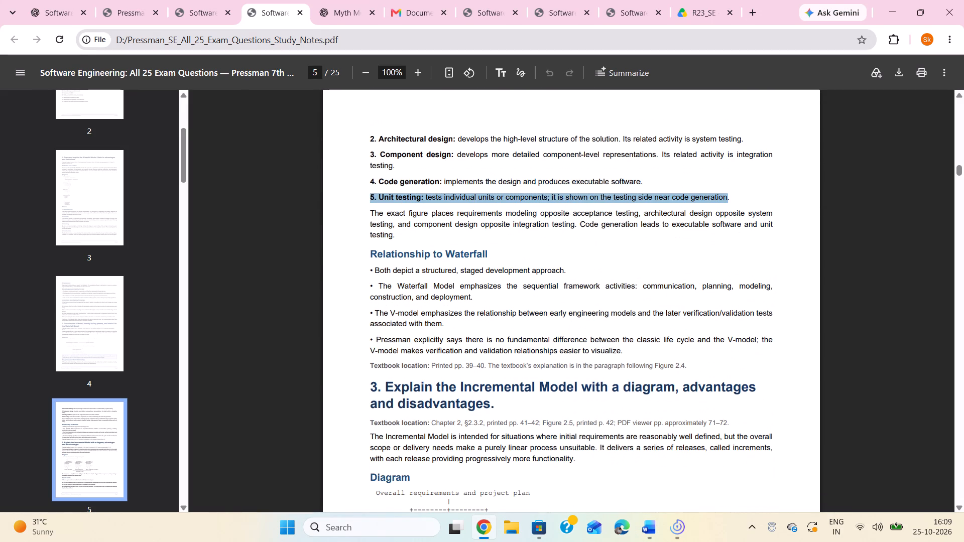
drag(377, 290, 467, 340)
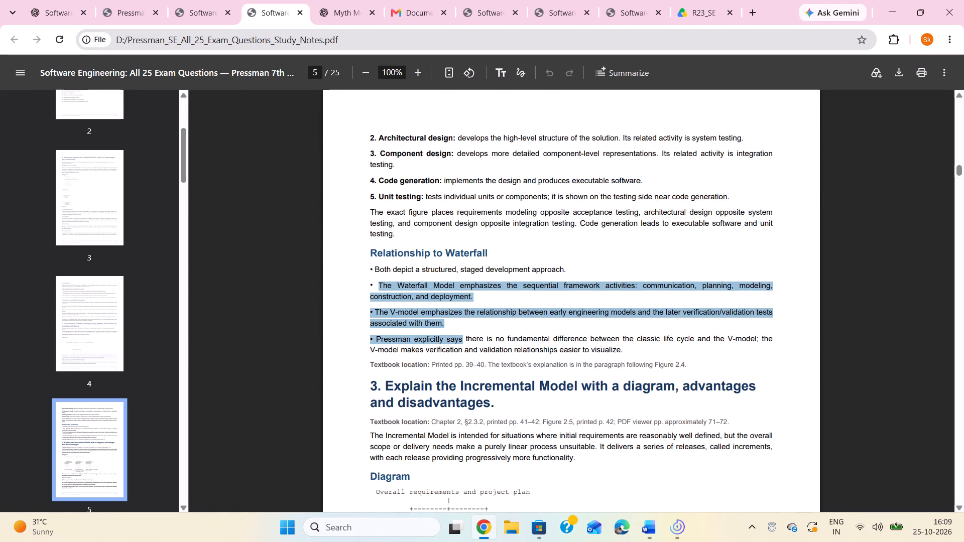
drag(467, 340, 462, 320)
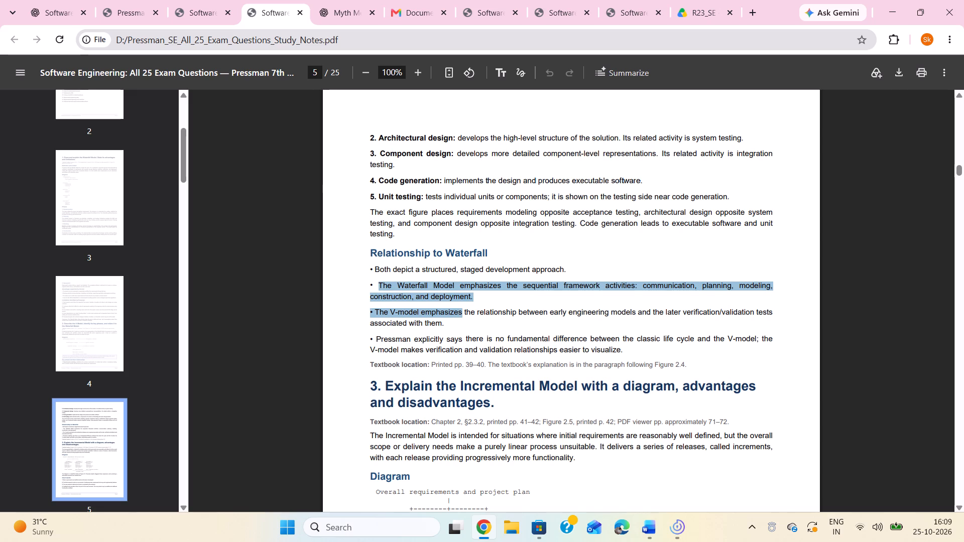
drag(462, 320, 629, 322)
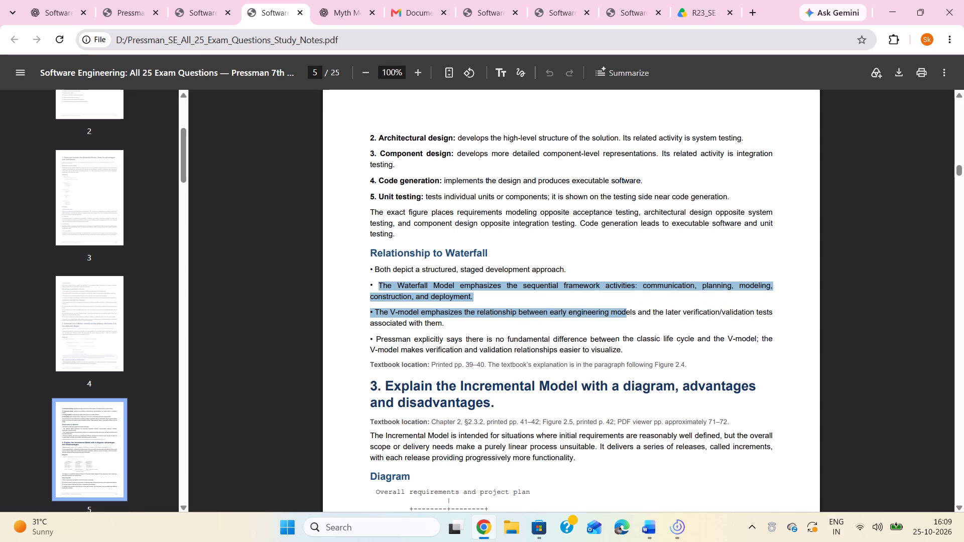
drag(629, 322, 779, 326)
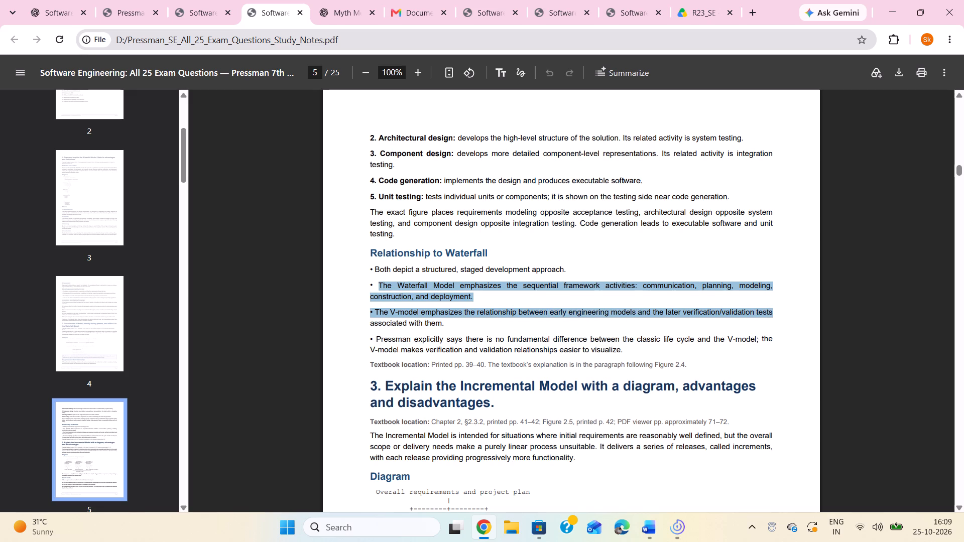
drag(779, 326, 449, 324)
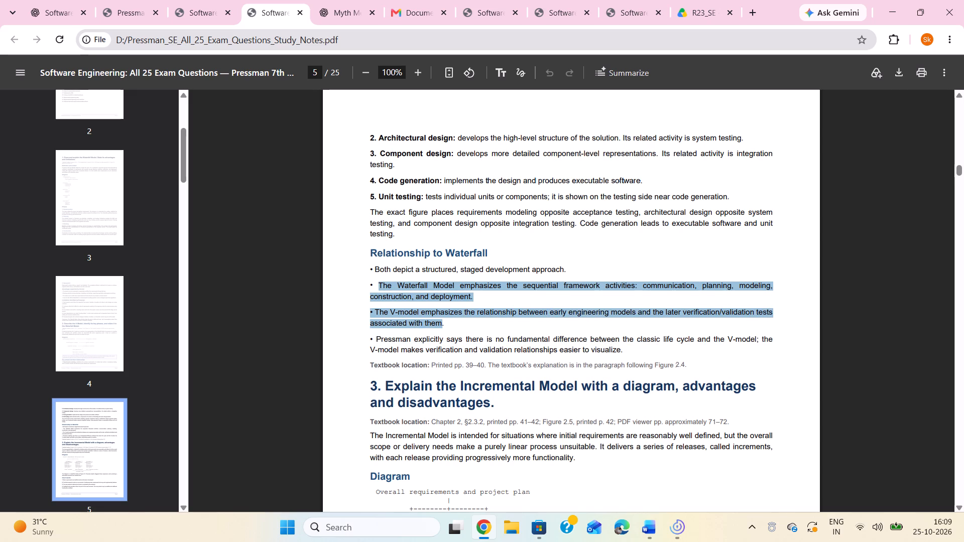
key(ctrl+c)
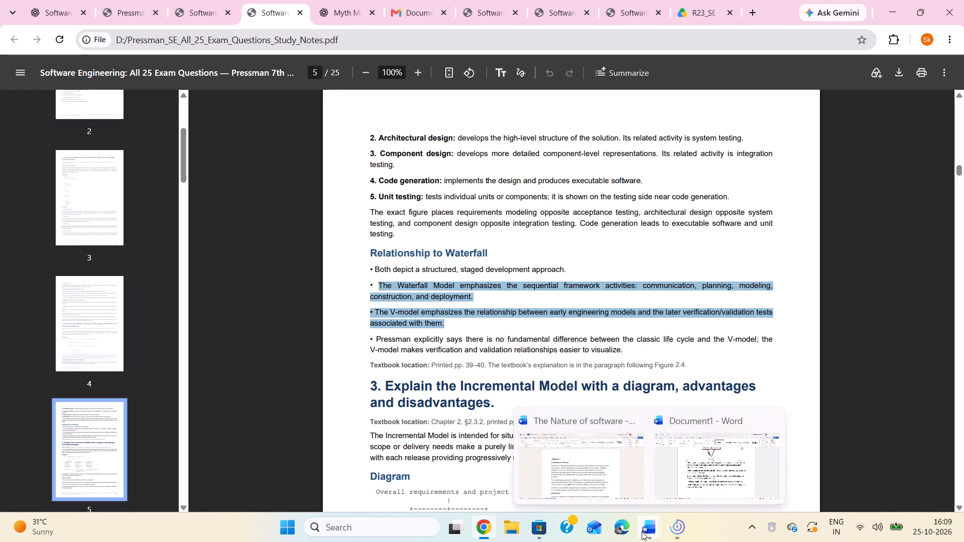
Switch to Document1 in Word and paste the copied Waterfall and V-model comparison below the Unit testing item, leaving a blank line between.
click(628, 483)
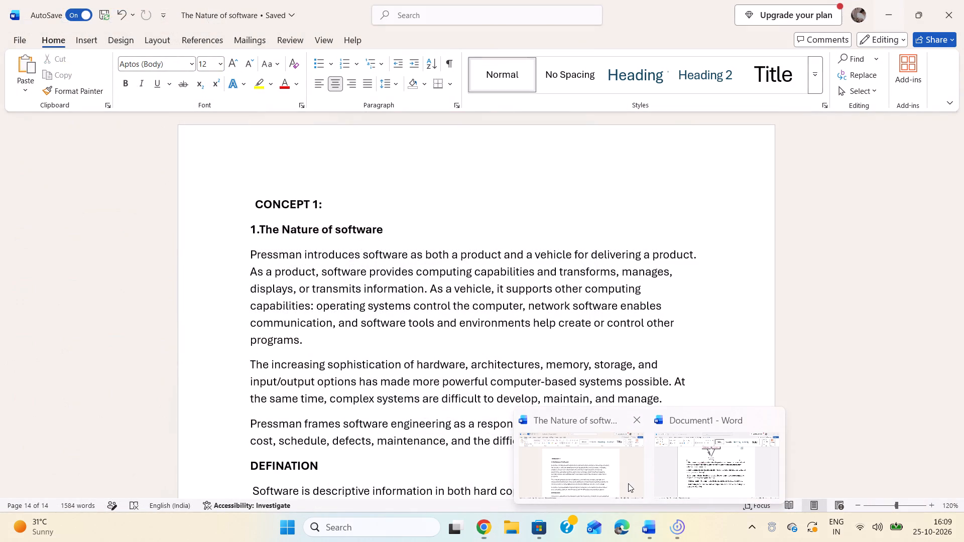
click(645, 532)
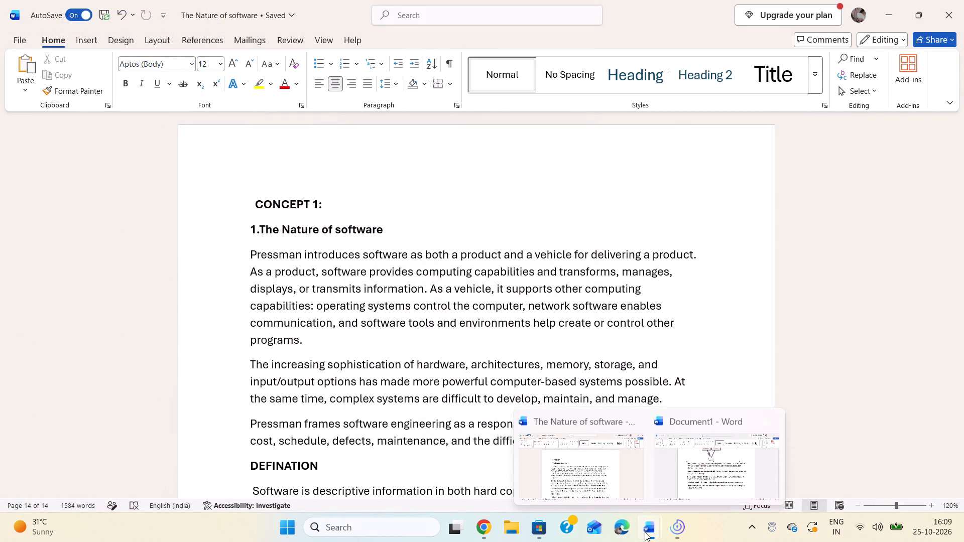
click(731, 448)
click(408, 416)
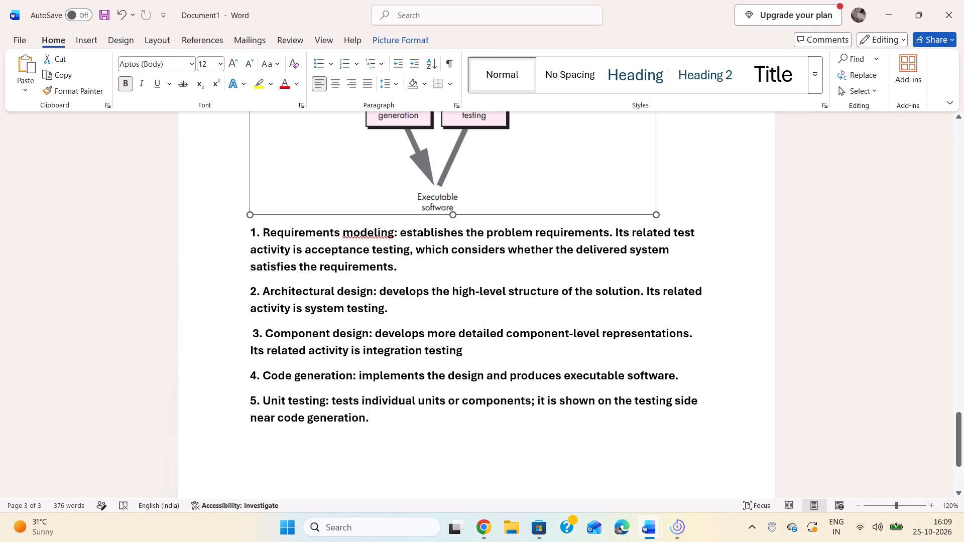
key(Return)
key(Return)
key(ctrl+v)
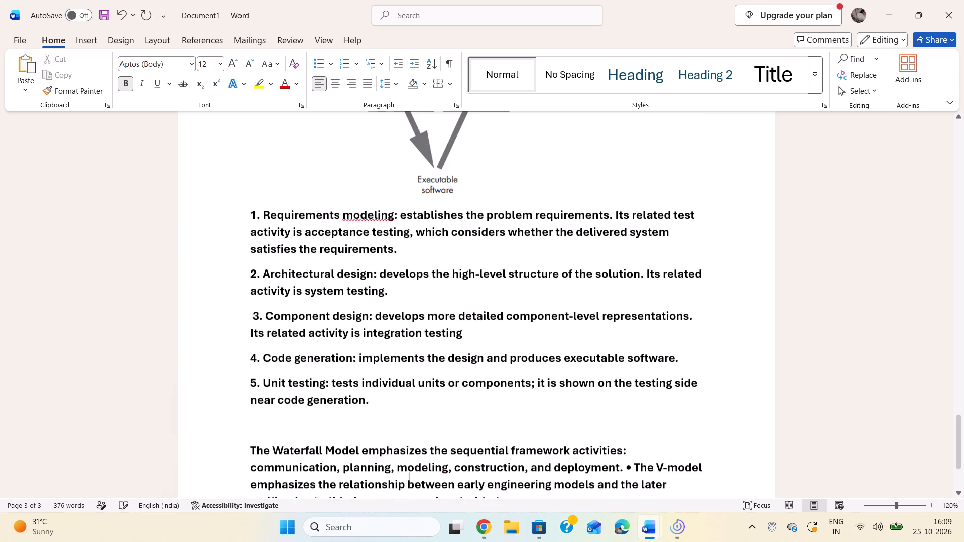
Colour the pasted Waterfall Model and V-model comparison paragraph below the Unit testing item red.
drag(238, 410, 391, 450)
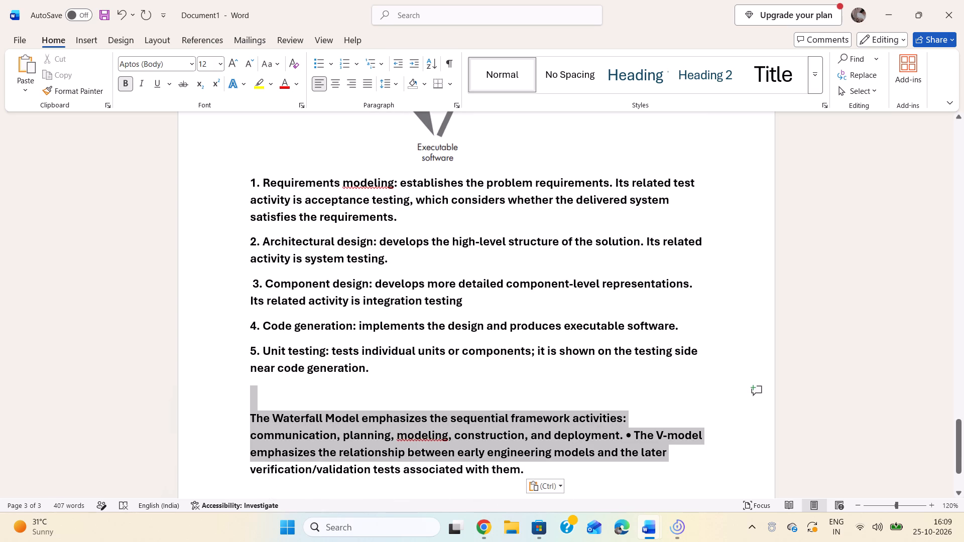
drag(391, 450, 539, 468)
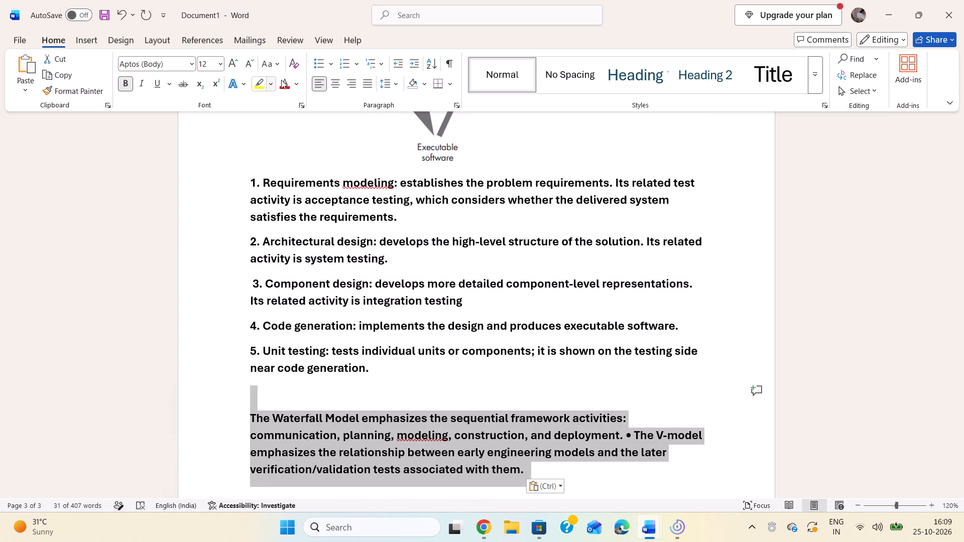
click(286, 80)
click(416, 364)
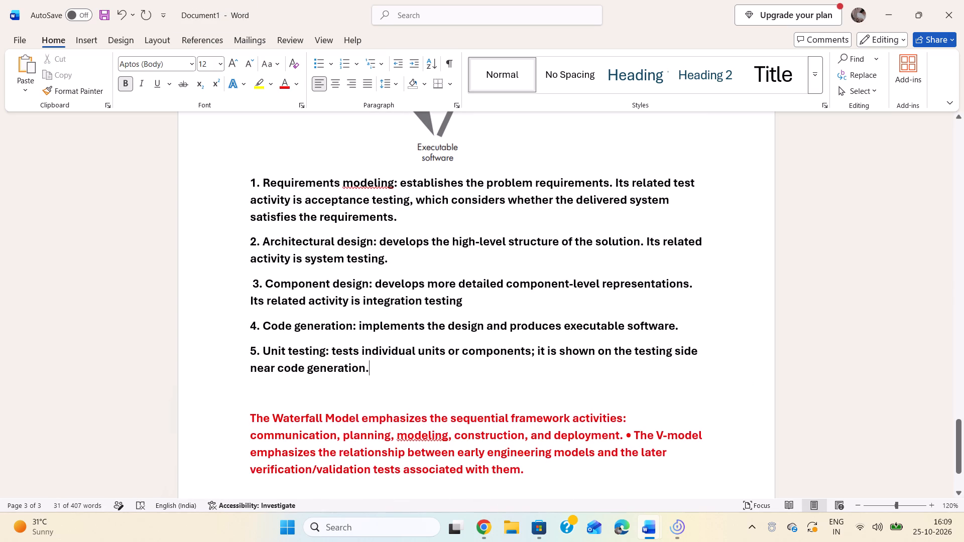
Review the V-model section, checking the diagram, the five phase descriptions and the red Waterfall comparison beneath them.
scroll(416, 364, up, 1)
scroll(416, 364, down, 1)
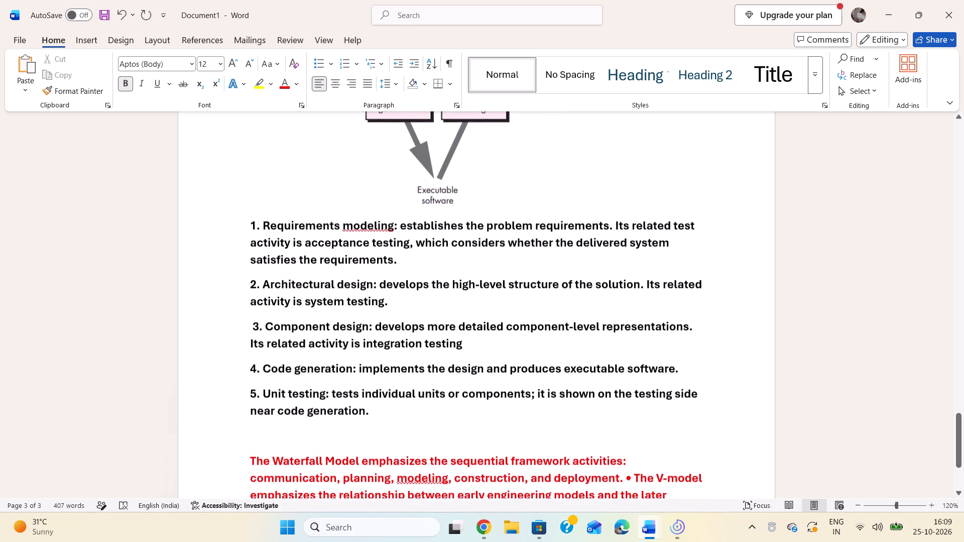
scroll(416, 364, down, 1)
scroll(416, 364, up, 7)
scroll(416, 364, down, 2)
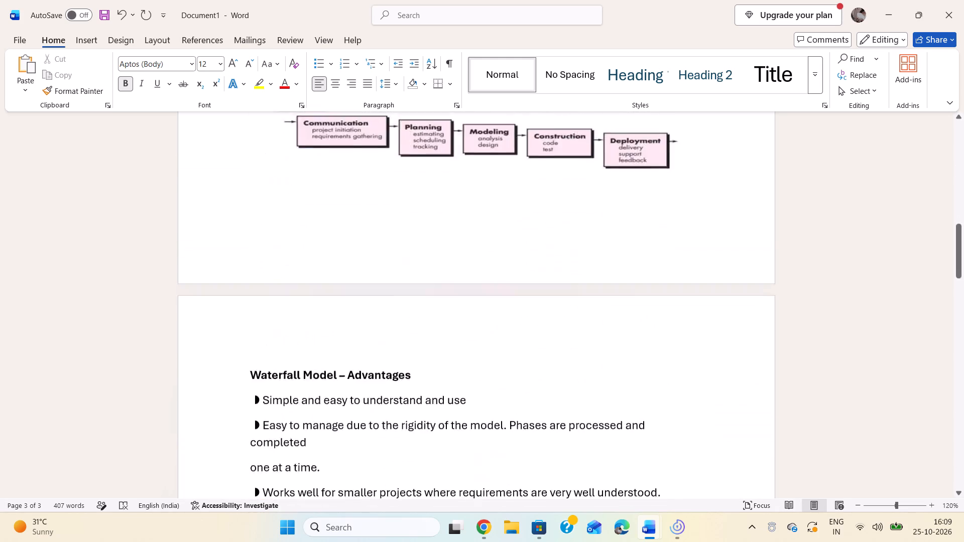
scroll(416, 364, down, 6)
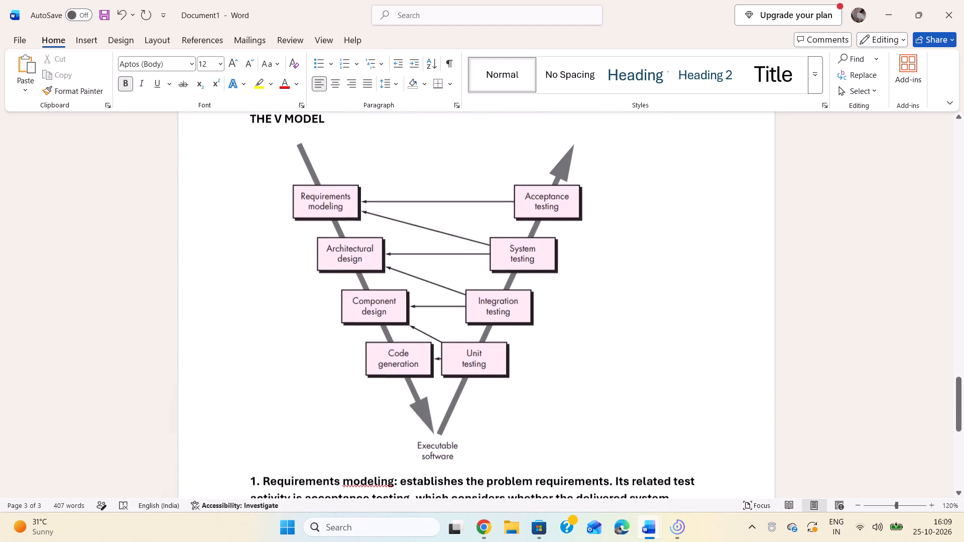
scroll(416, 364, down, 2)
scroll(416, 364, up, 1)
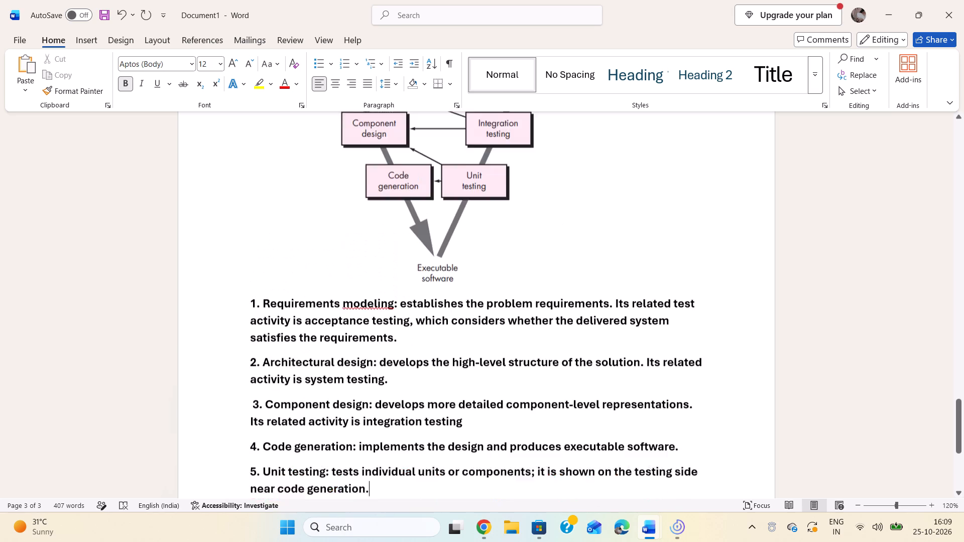
scroll(416, 364, up, 2)
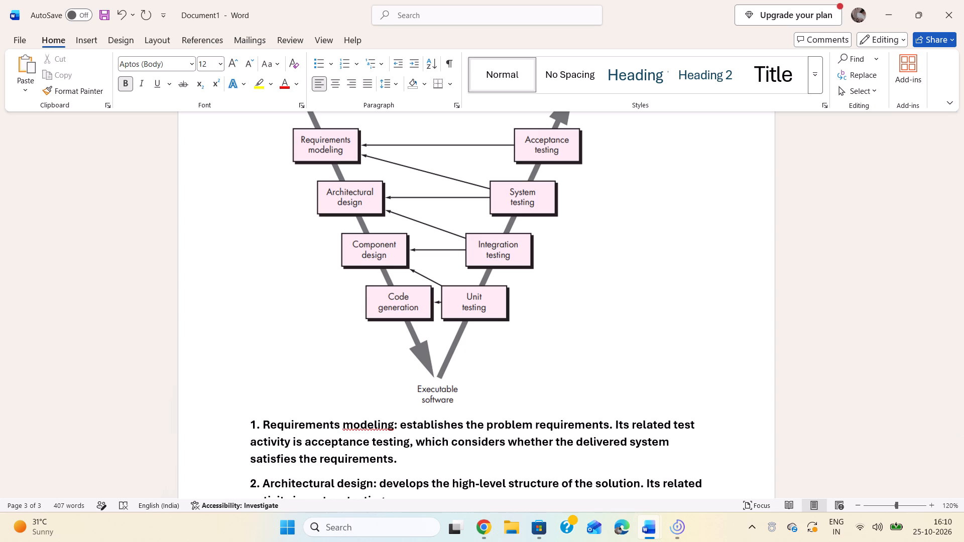
scroll(416, 364, down, 1)
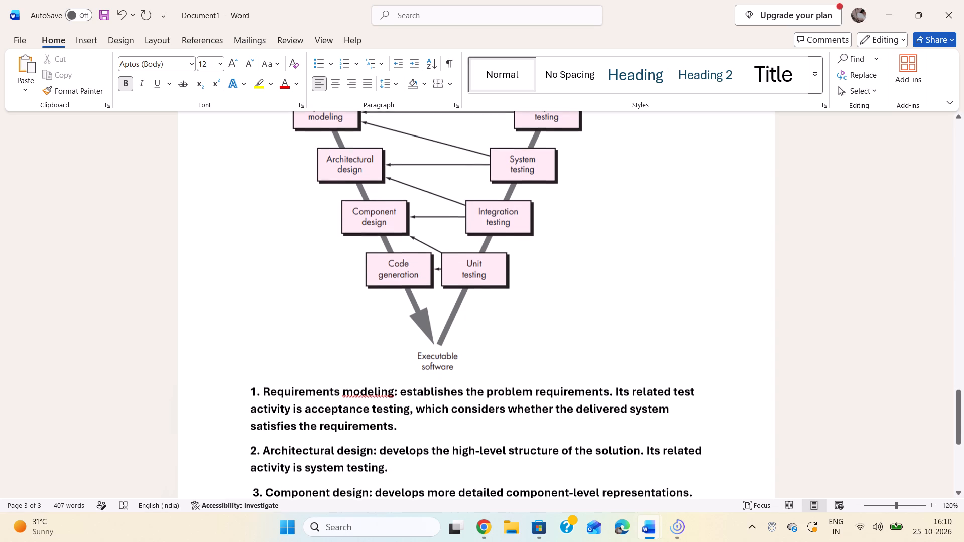
scroll(416, 364, down, 2)
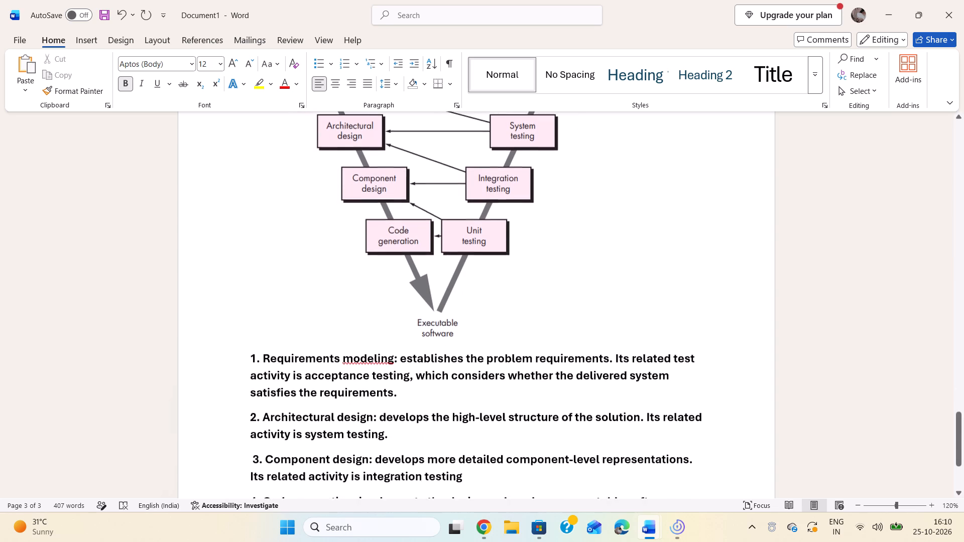
scroll(416, 364, down, 1)
scroll(416, 364, up, 1)
scroll(416, 364, down, 1)
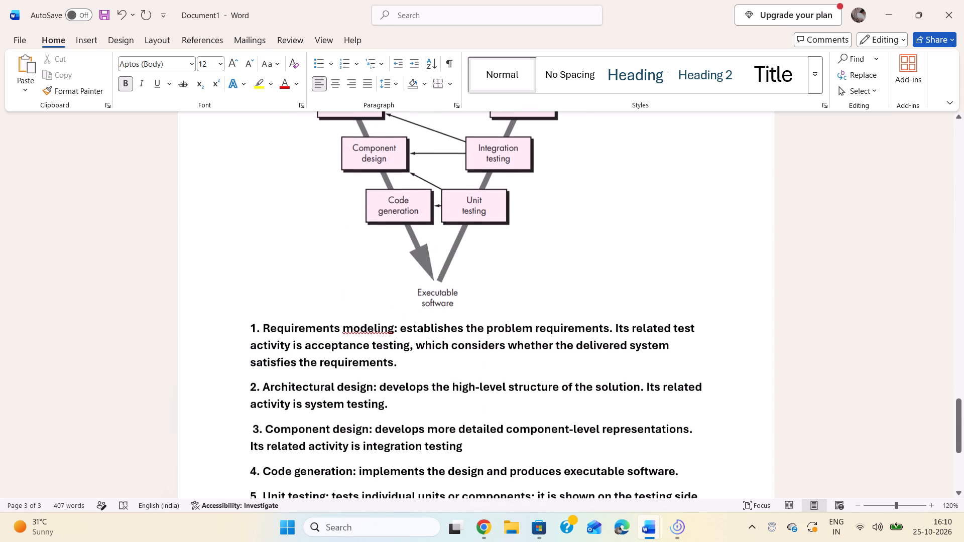
scroll(416, 364, down, 2)
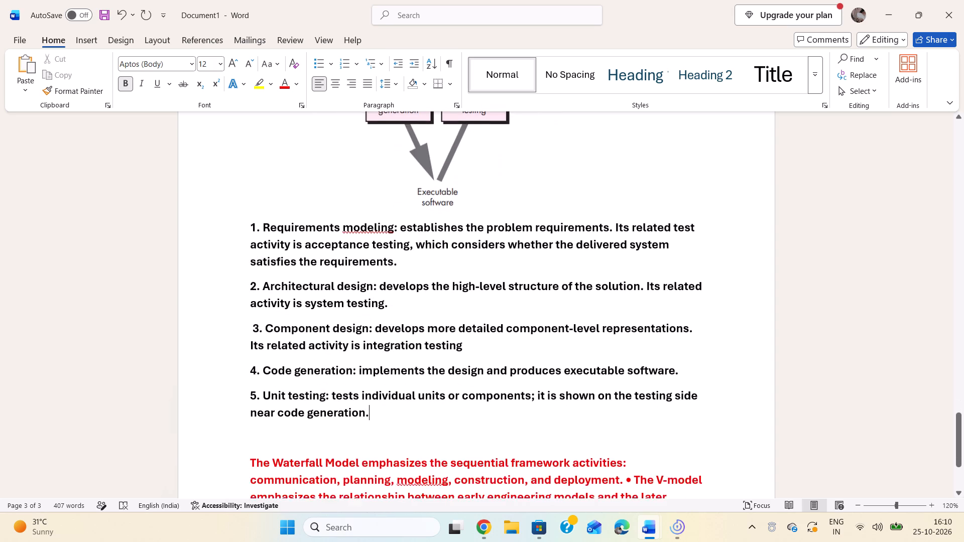
scroll(416, 364, up, 1)
scroll(416, 364, down, 1)
scroll(416, 364, up, 1)
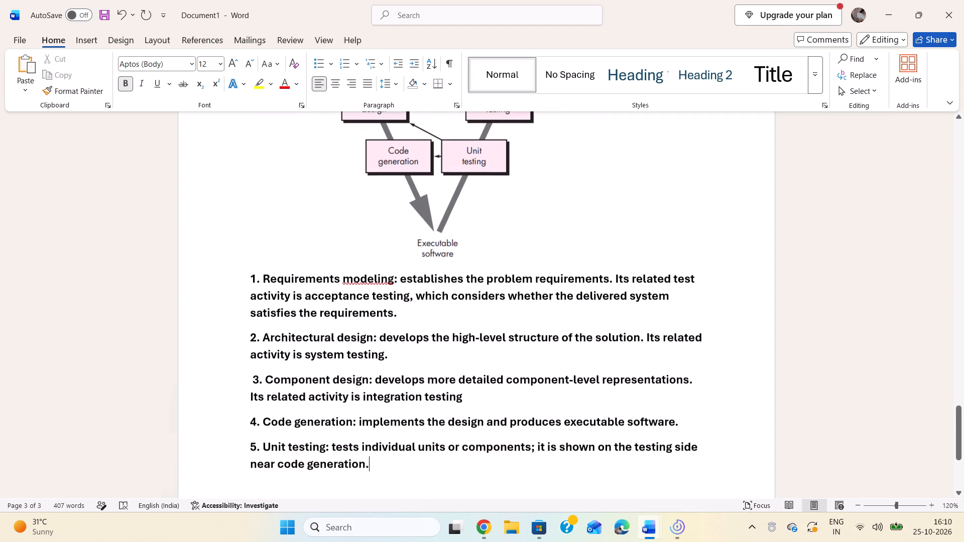
scroll(416, 364, up, 1)
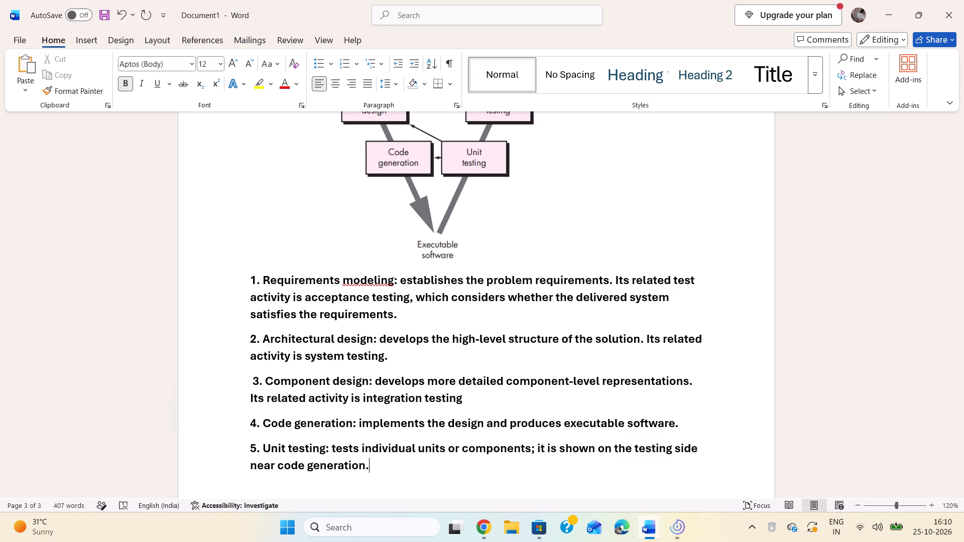
scroll(416, 364, down, 1)
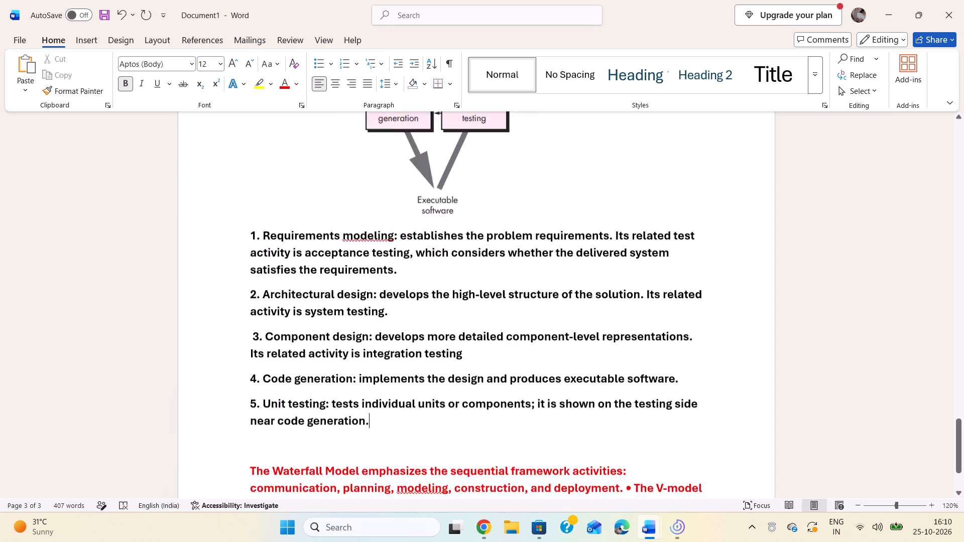
scroll(416, 364, down, 1)
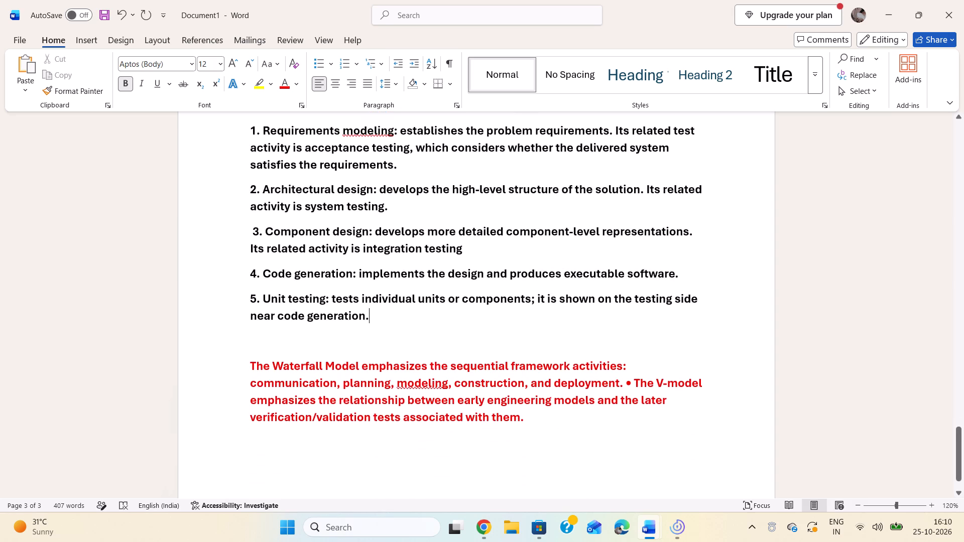
scroll(416, 364, down, 1)
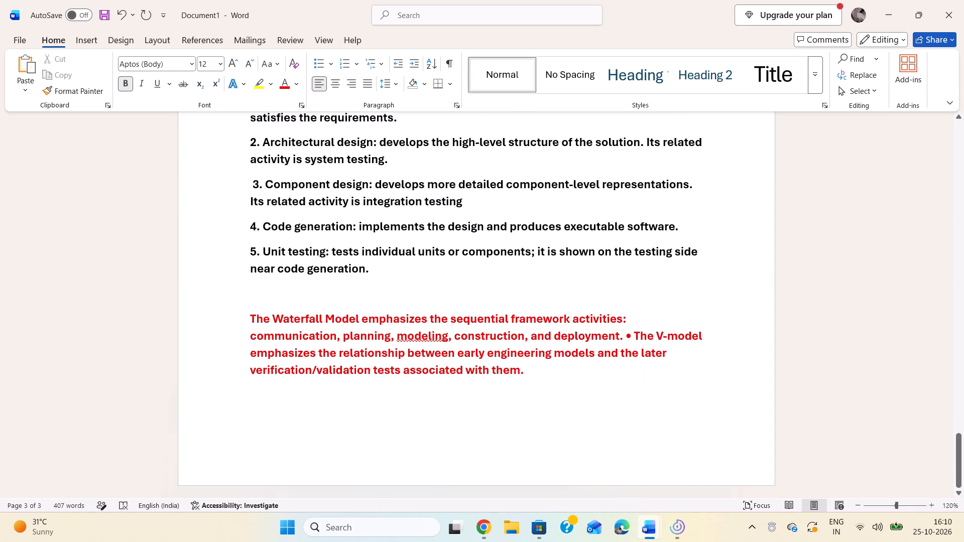
scroll(416, 364, down, 1)
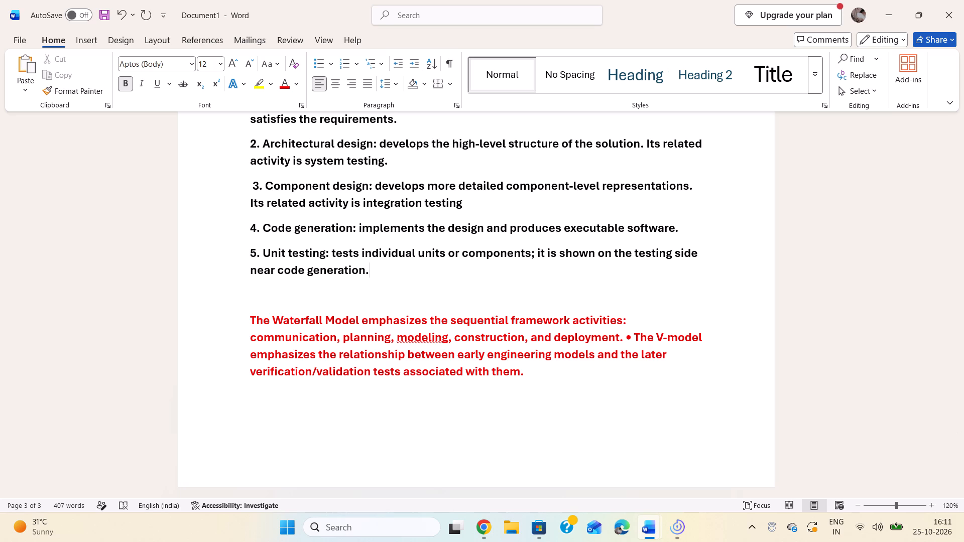
scroll(416, 364, down, 3)
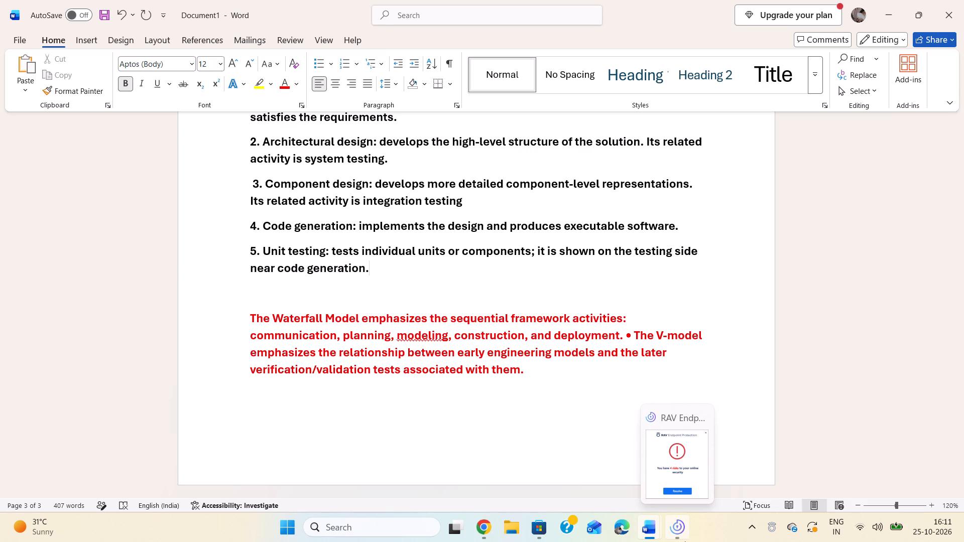
scroll(685, 541, up, 2)
Add blank lines after the red Waterfall and V-model comparison so the text continues on a new fourth page.
click(546, 376)
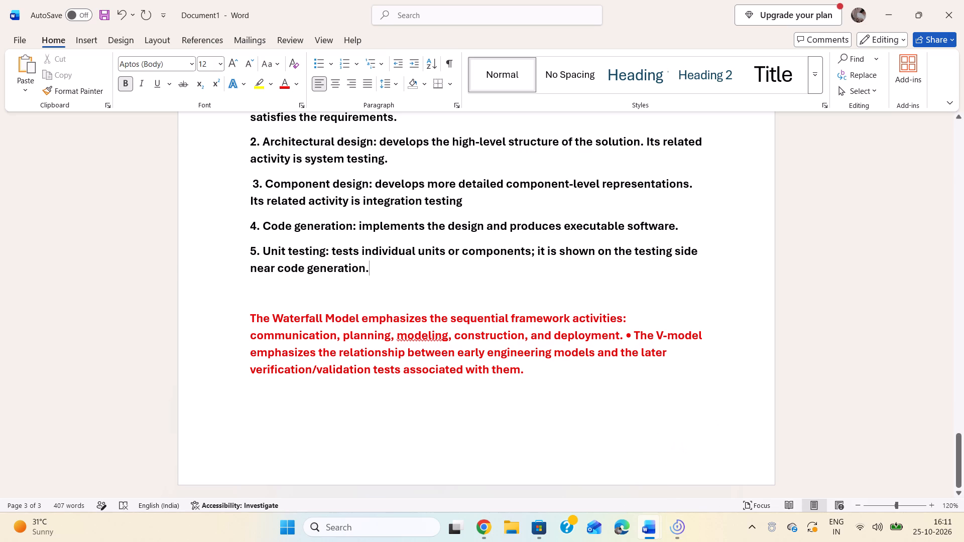
key(Return)
key(Return)
key(Return)
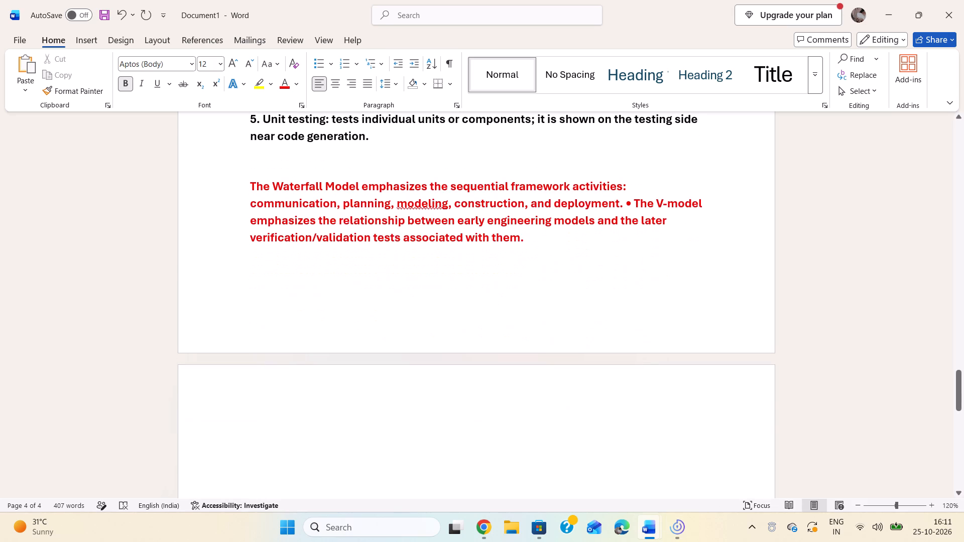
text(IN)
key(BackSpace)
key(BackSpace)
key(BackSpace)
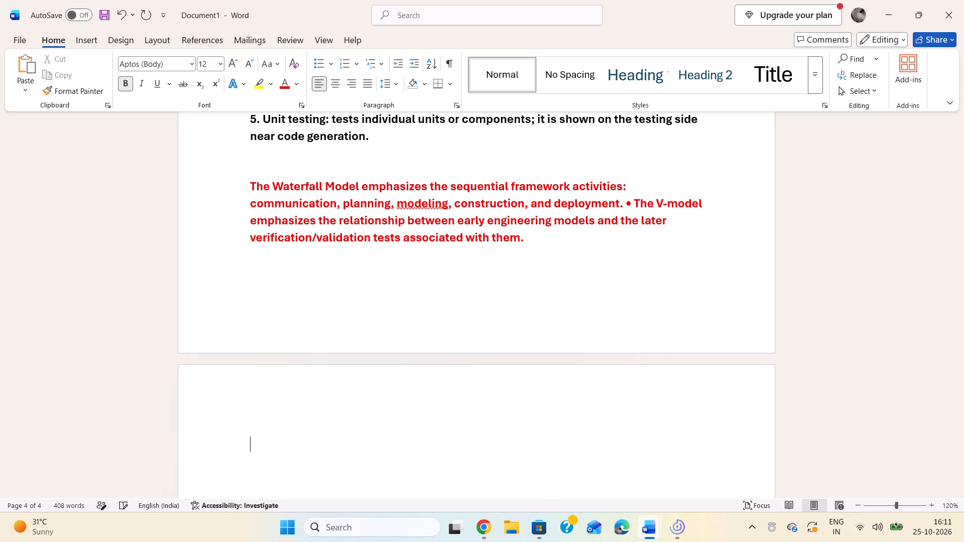
Enter the heading INCREMENTAL MODEL at the top of the new fourth page.
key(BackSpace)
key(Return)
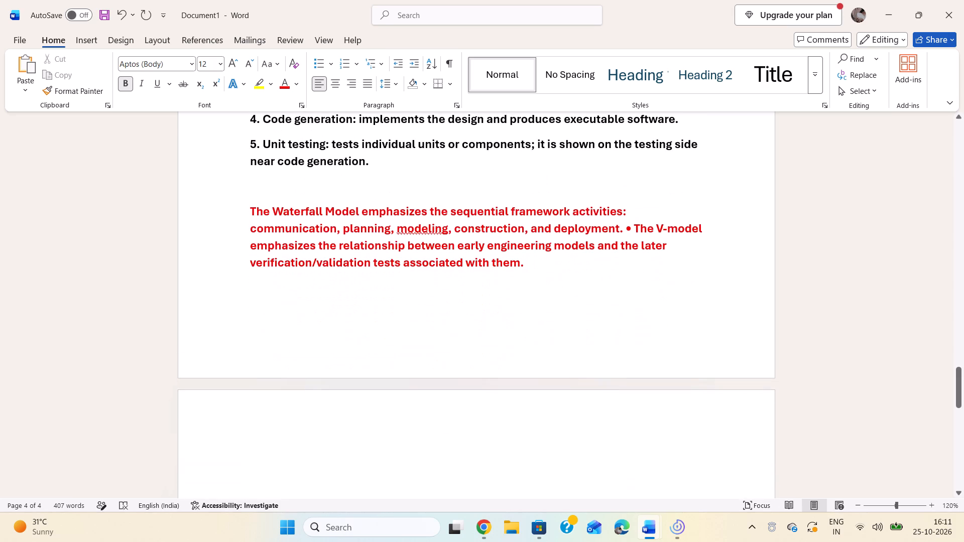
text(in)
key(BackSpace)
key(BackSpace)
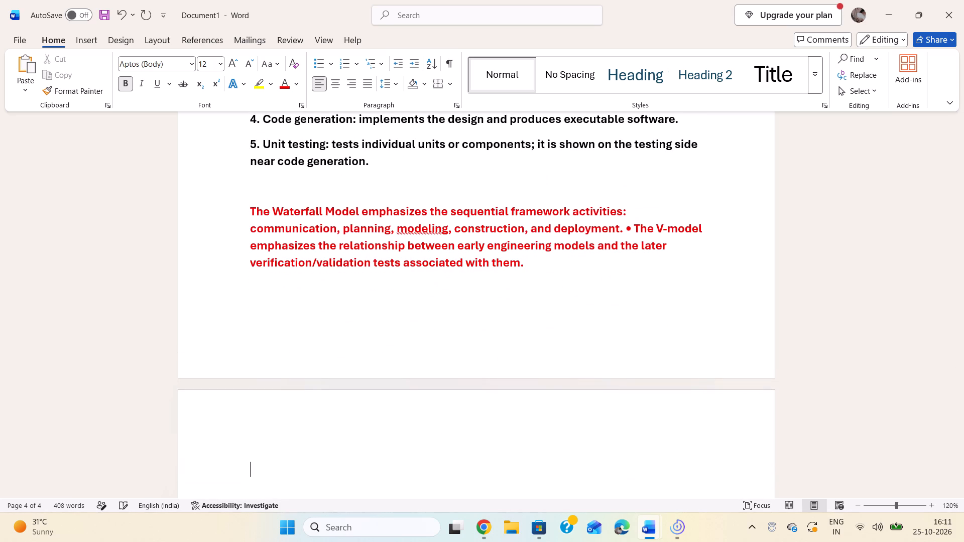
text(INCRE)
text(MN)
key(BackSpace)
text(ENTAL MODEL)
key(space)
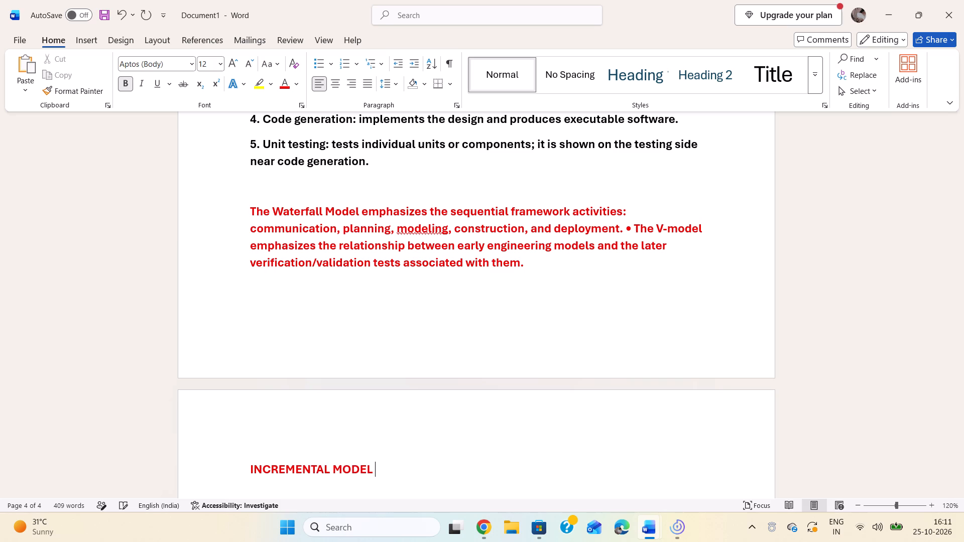
Change the font colour of the INCREMENTAL MODEL heading to black.
drag(379, 478, 249, 476)
click(288, 87)
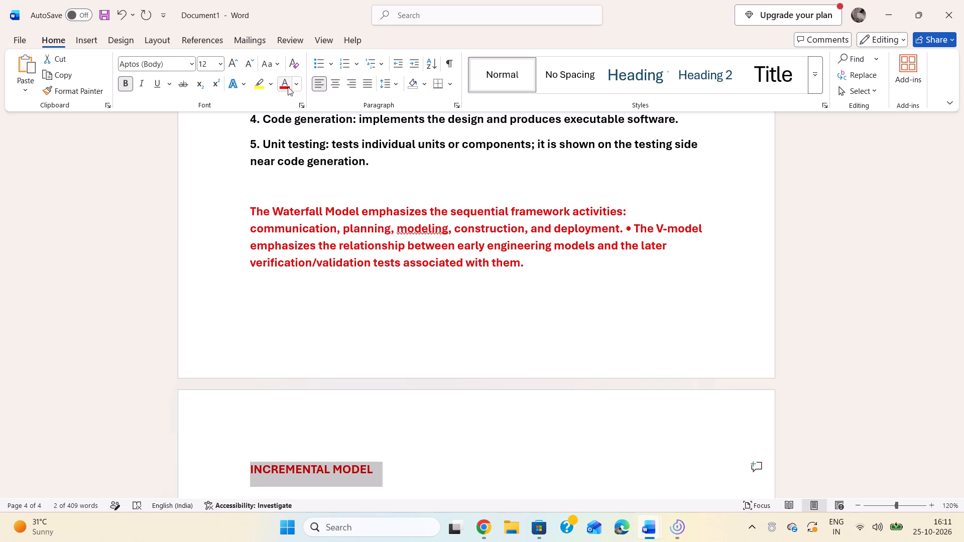
click(291, 80)
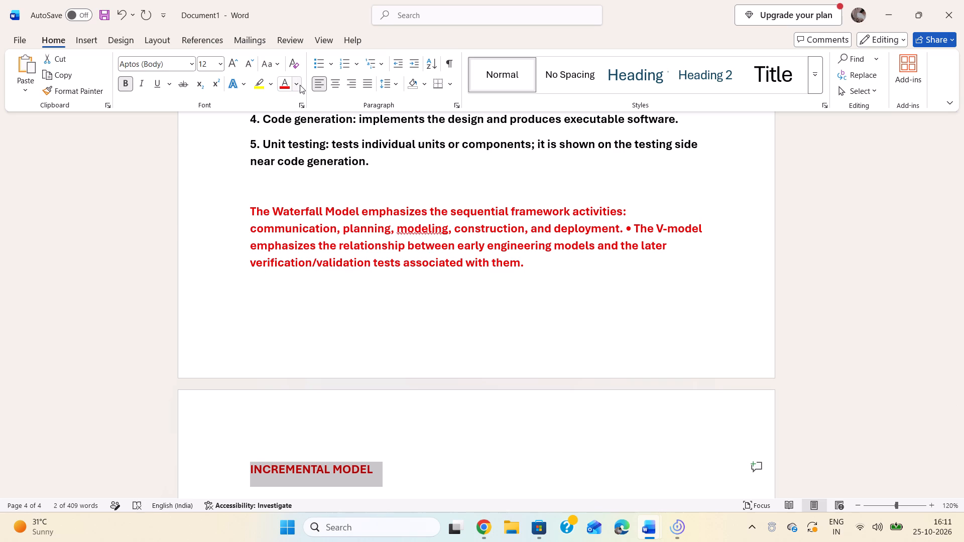
click(300, 85)
click(307, 163)
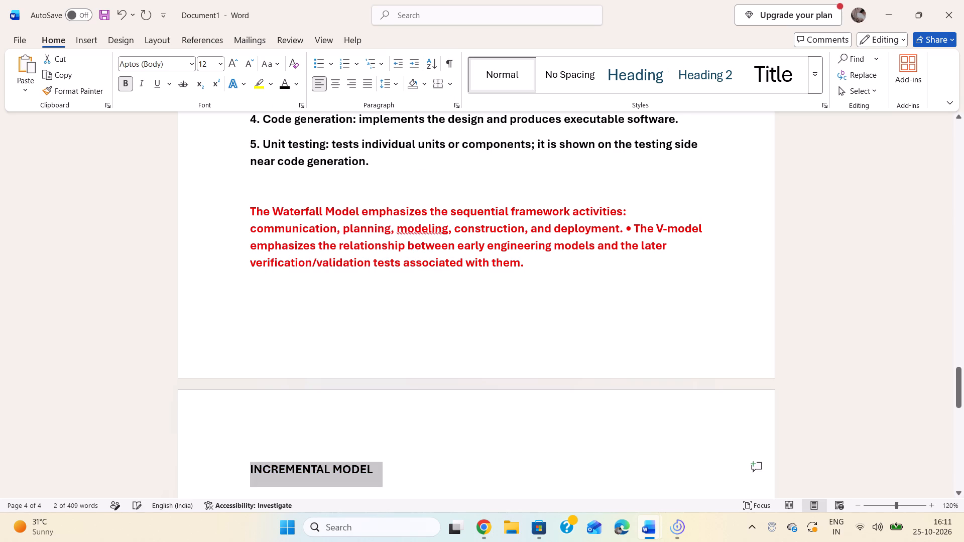
click(382, 381)
Switch to the Pressman study notes PDF in Chrome and look through the Incremental Model section, including its diagram and How it works points.
scroll(382, 381, up, 2)
scroll(382, 381, down, 3)
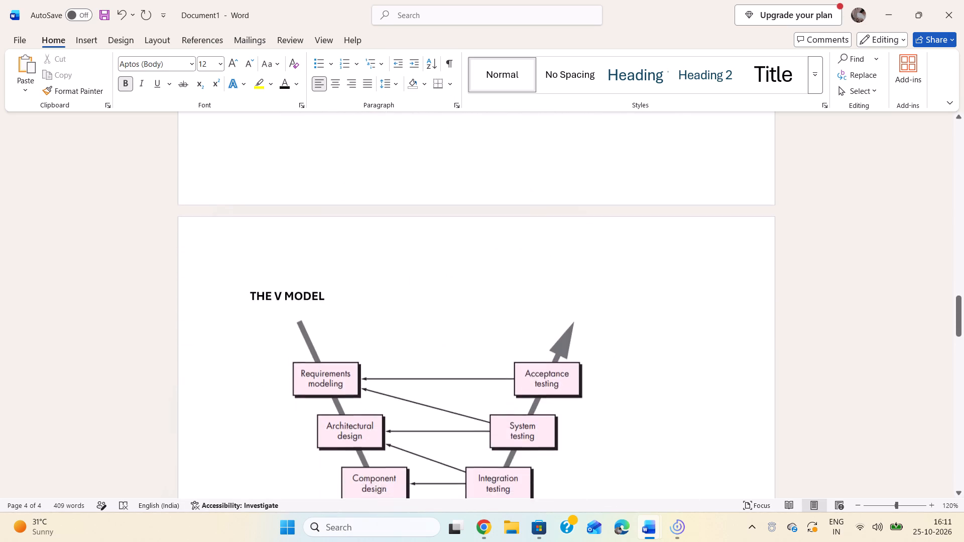
scroll(382, 381, down, 3)
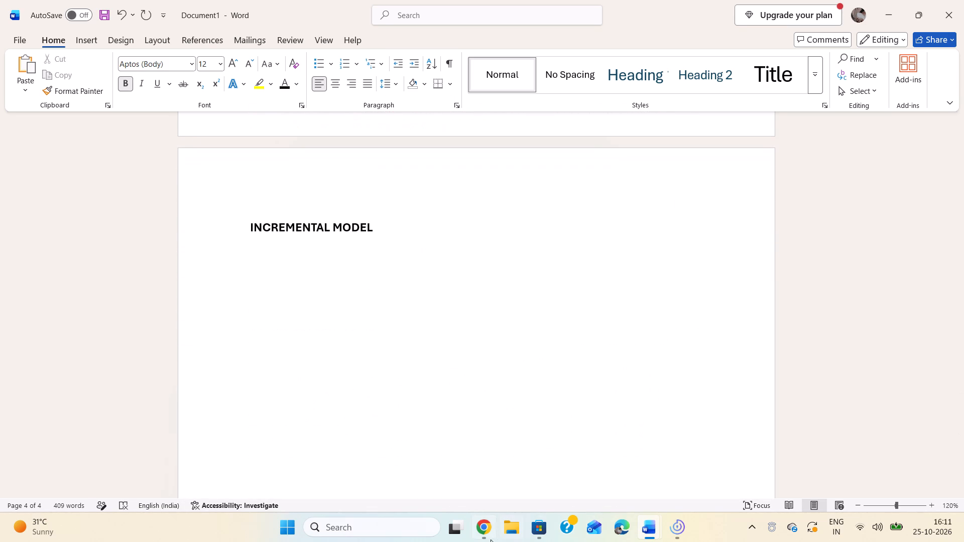
click(485, 540)
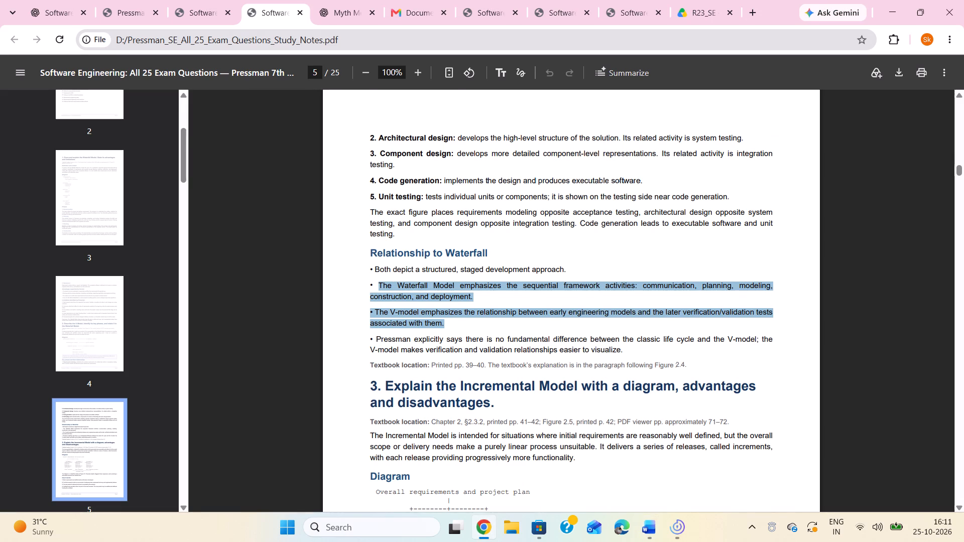
scroll(442, 229, down, 4)
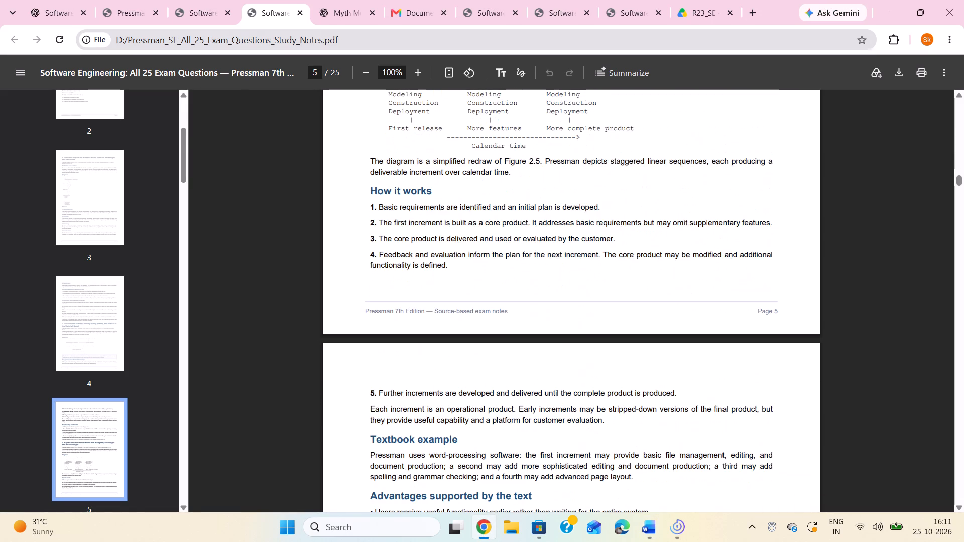
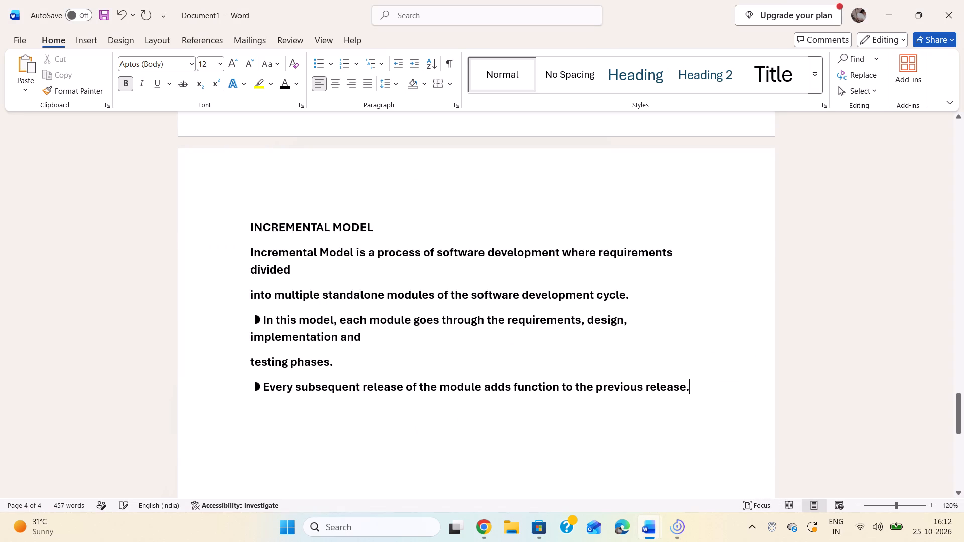
Remove the bold formatting from all the text beneath the INCREMENTAL MODEL heading.
drag(248, 253, 689, 420)
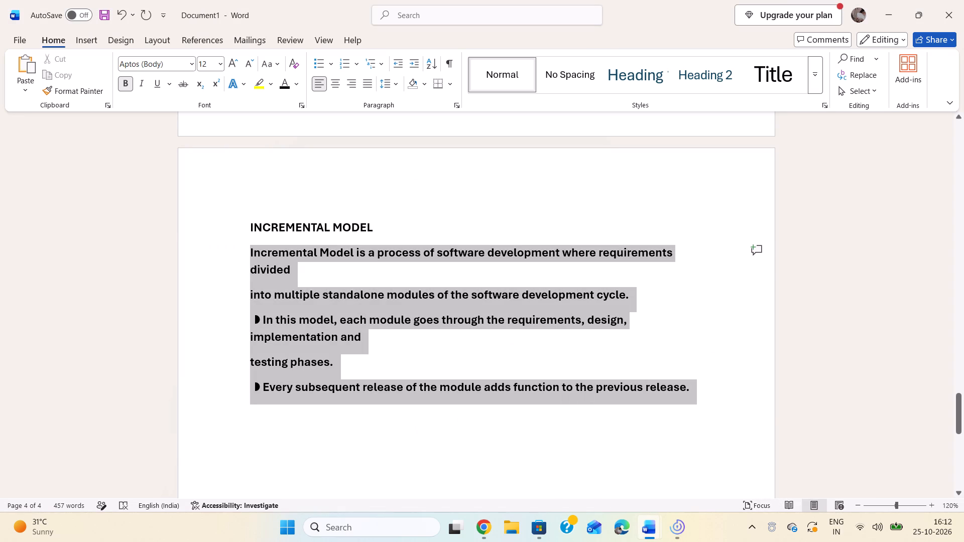
drag(689, 420, 690, 420)
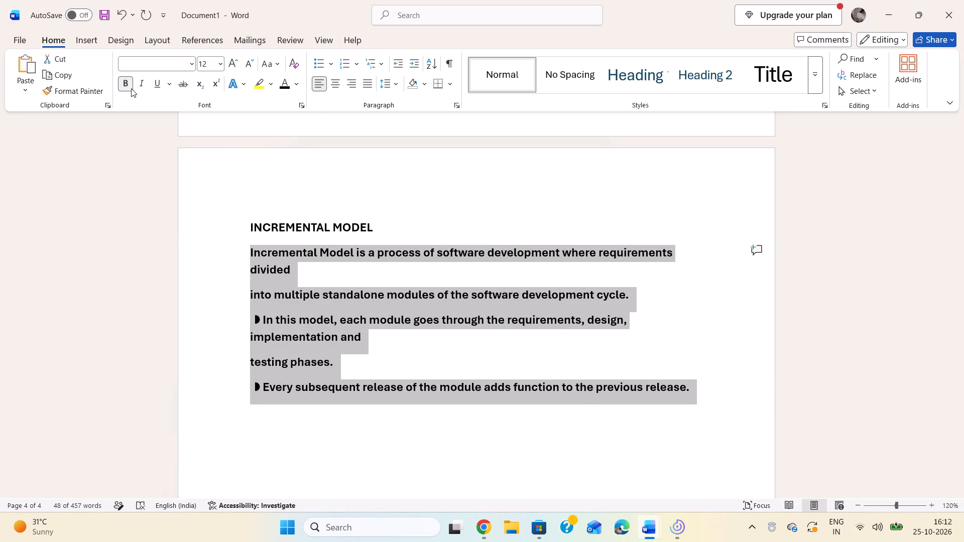
click(128, 88)
Join "testing phases." onto the preceding line ending in "implementation and", separated by a space.
click(251, 308)
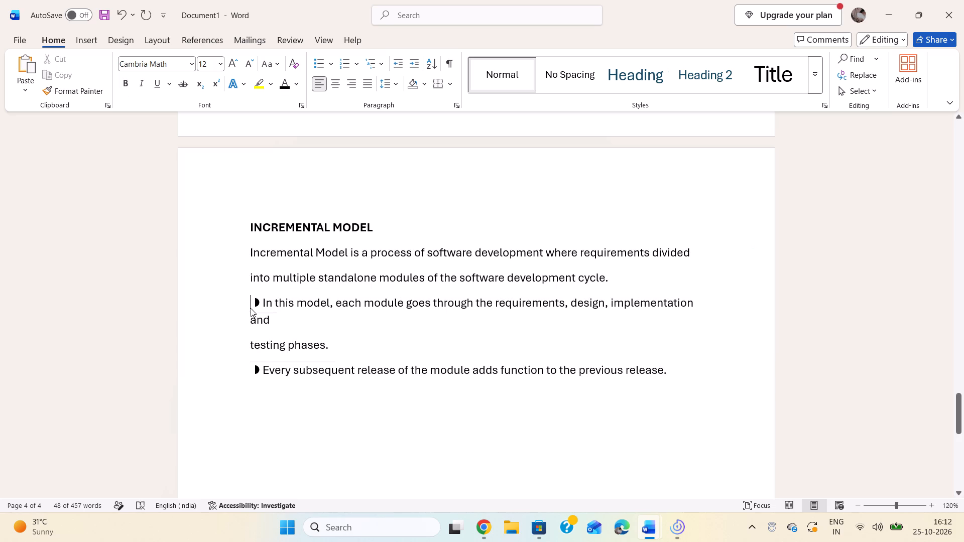
click(250, 344)
key(BackSpace)
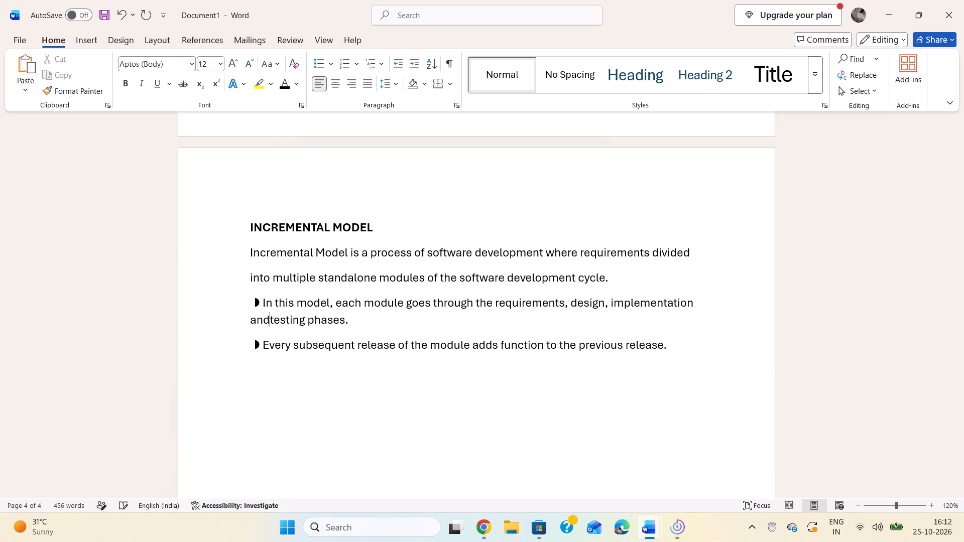
key(space)
click(262, 410)
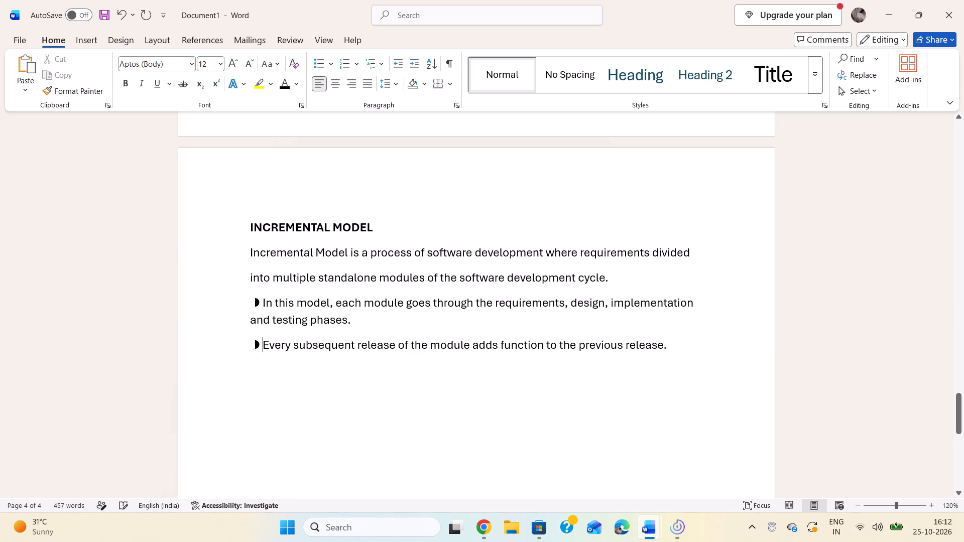
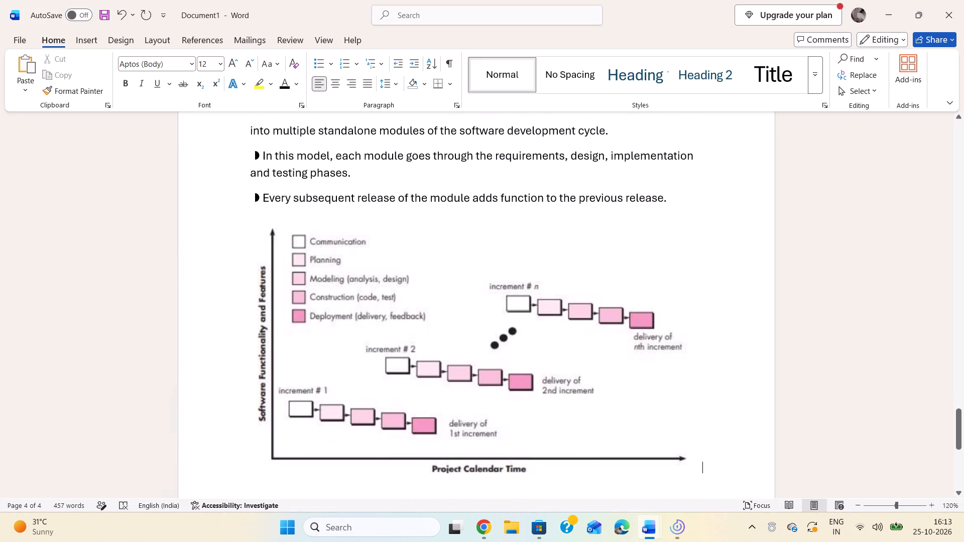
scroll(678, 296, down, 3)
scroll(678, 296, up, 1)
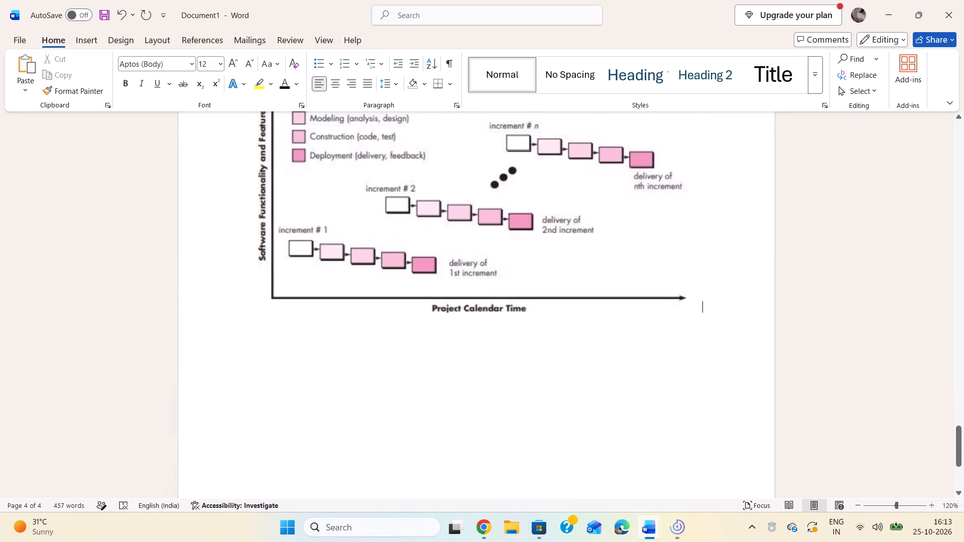
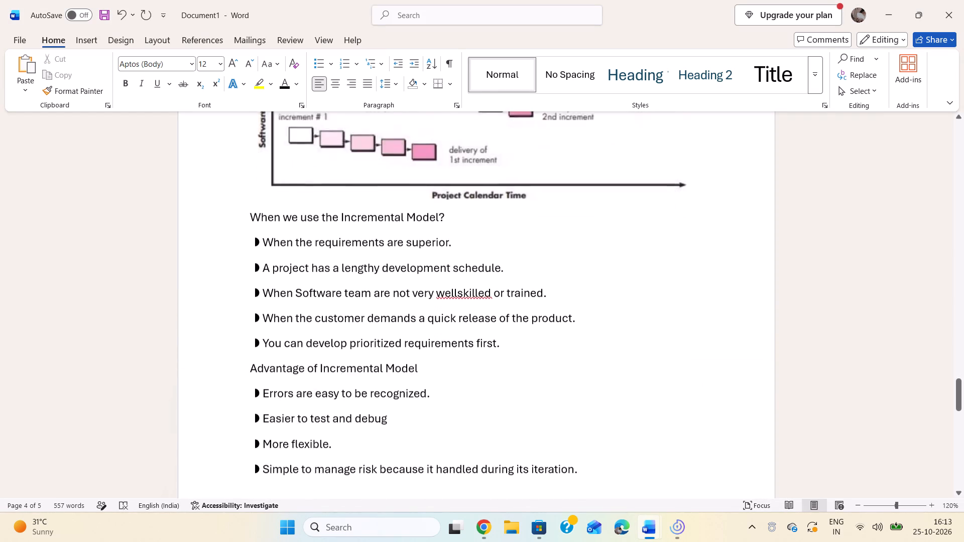
Select the bullet line "The Client gets important functionality early." above the Disadvantage of Incremental Model heading.
scroll(427, 302, down, 2)
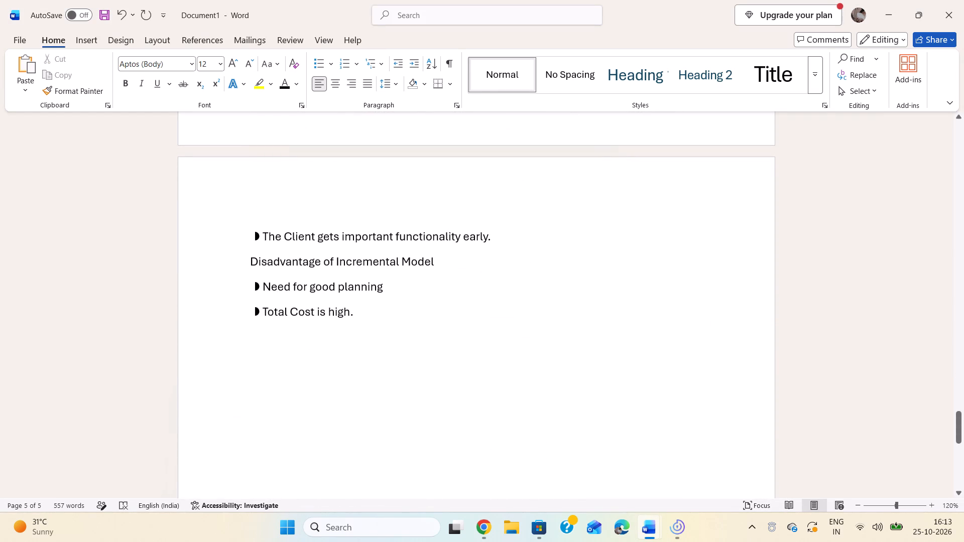
drag(248, 240, 501, 236)
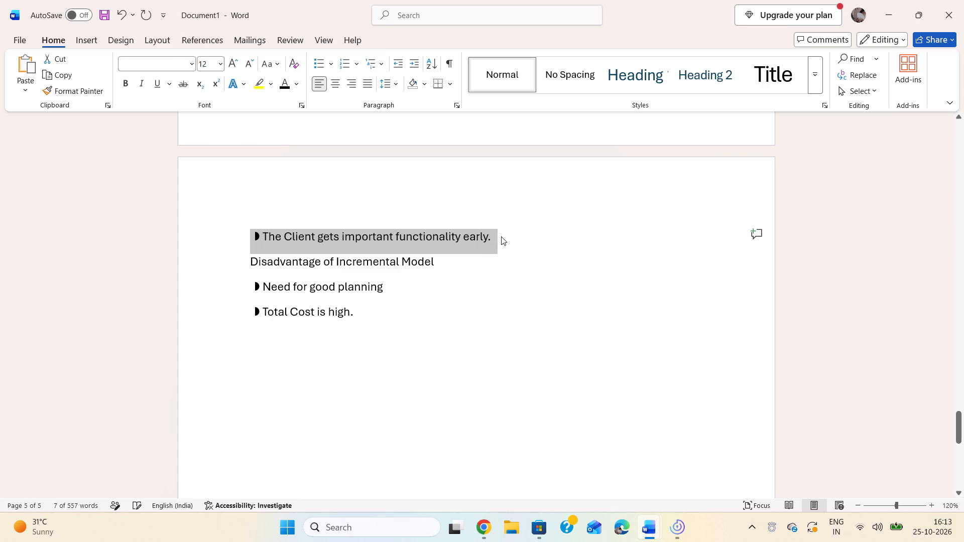
Delete the advantage bullet "The Client gets important functionality early." along with the line break before the disadvantage heading.
key(BackSpace)
key(BackSpace)
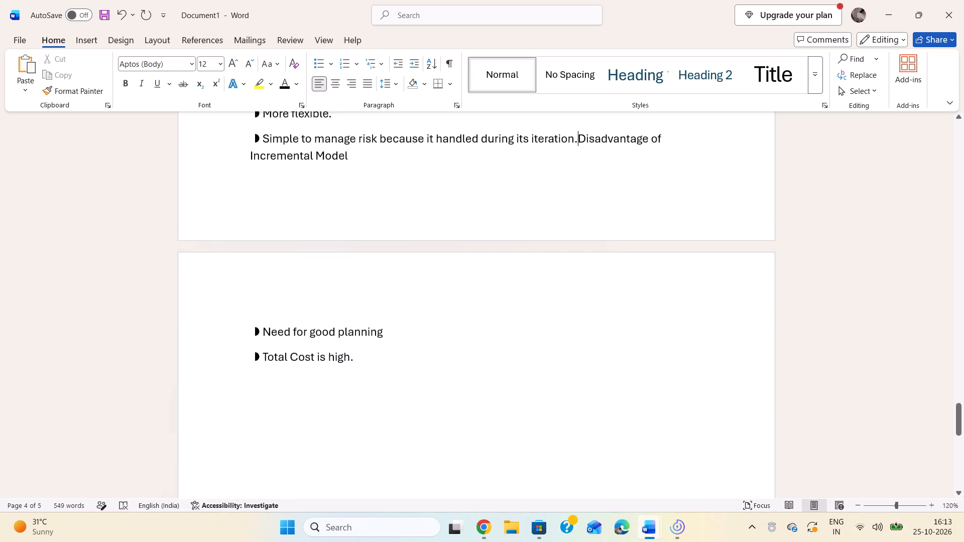
Delete the bullet "Simple to manage risk because it handled during its iteration.", leaving "Disadvantage of Incremental Model" on its own line.
scroll(500, 255, up, 1)
scroll(318, 273, down, 1)
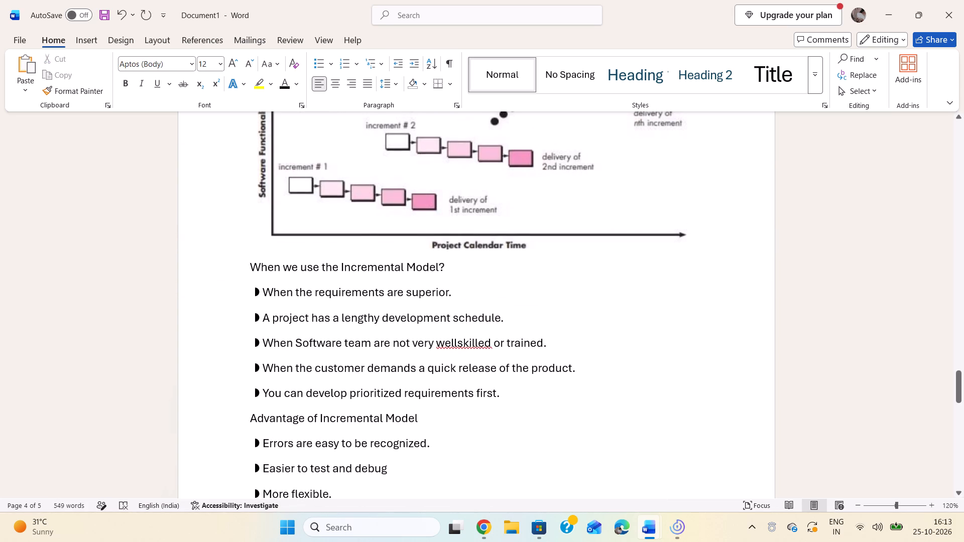
scroll(308, 314, down, 1)
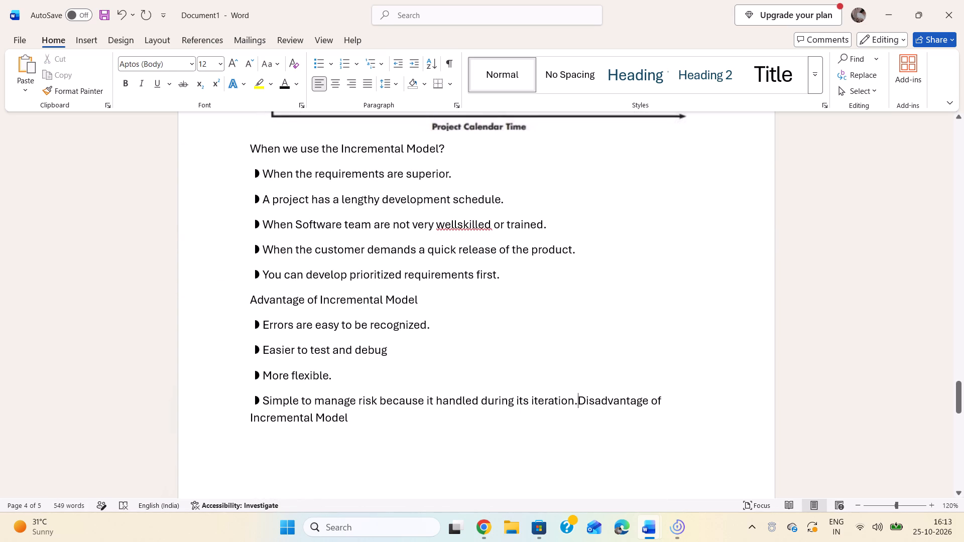
drag(248, 403, 488, 392)
drag(488, 392, 574, 407)
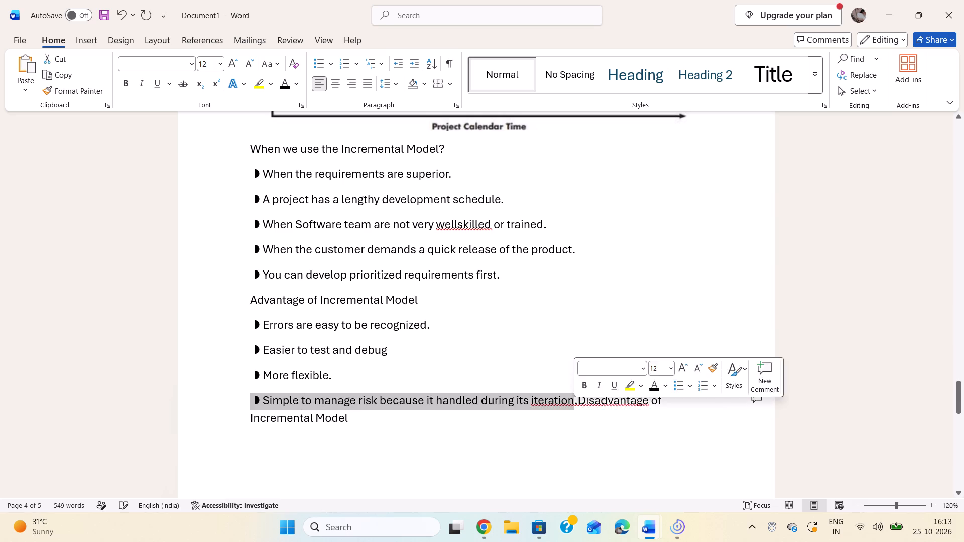
key(BackSpace)
key(Right)
key(BackSpace)
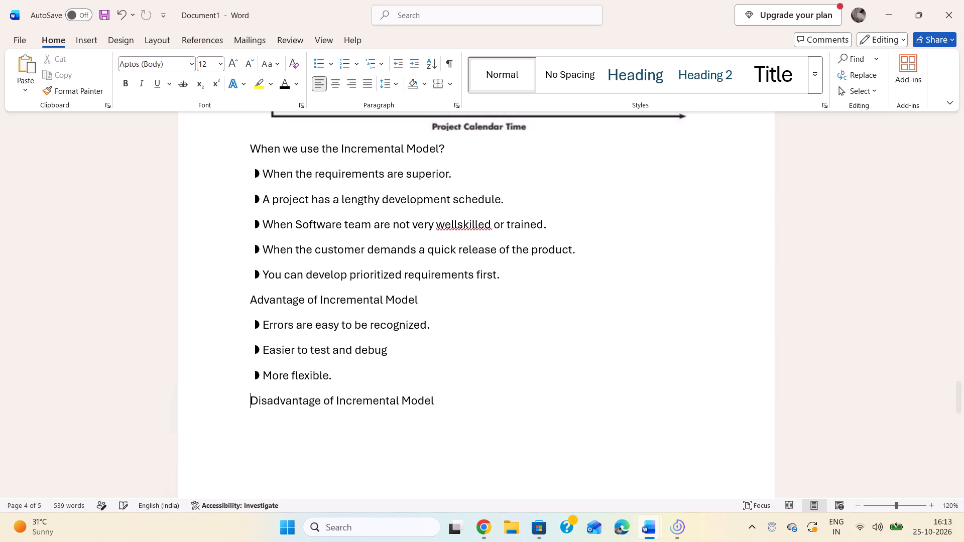
Reduce the height of the incremental model diagram from its bottom edge so the section's text fits on one page.
scroll(597, 411, down, 2)
scroll(445, 348, up, 1)
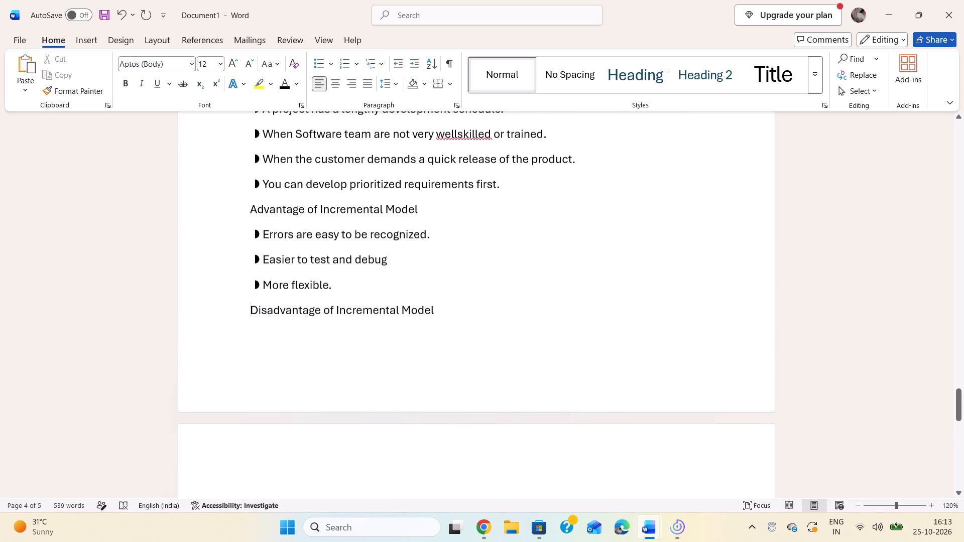
scroll(328, 286, up, 1)
click(523, 158)
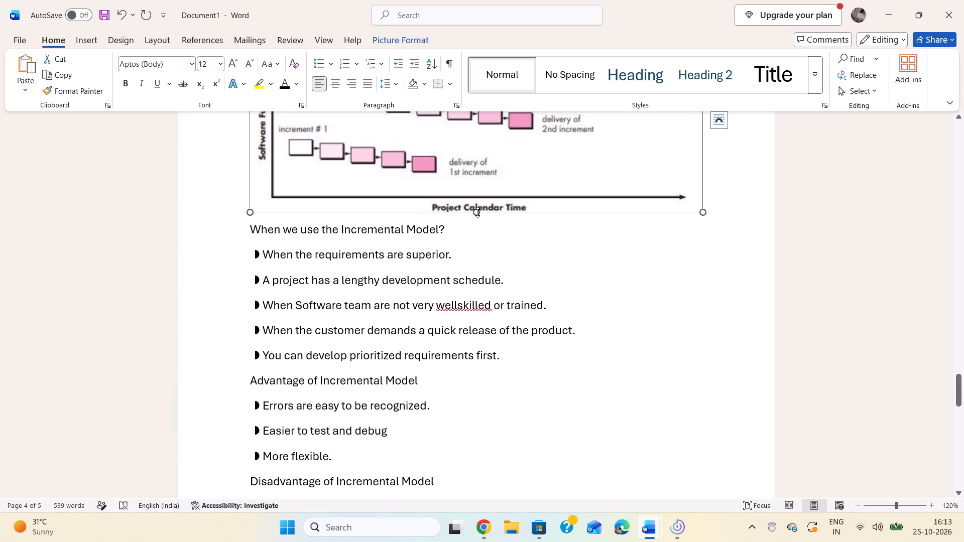
drag(477, 213, 487, 124)
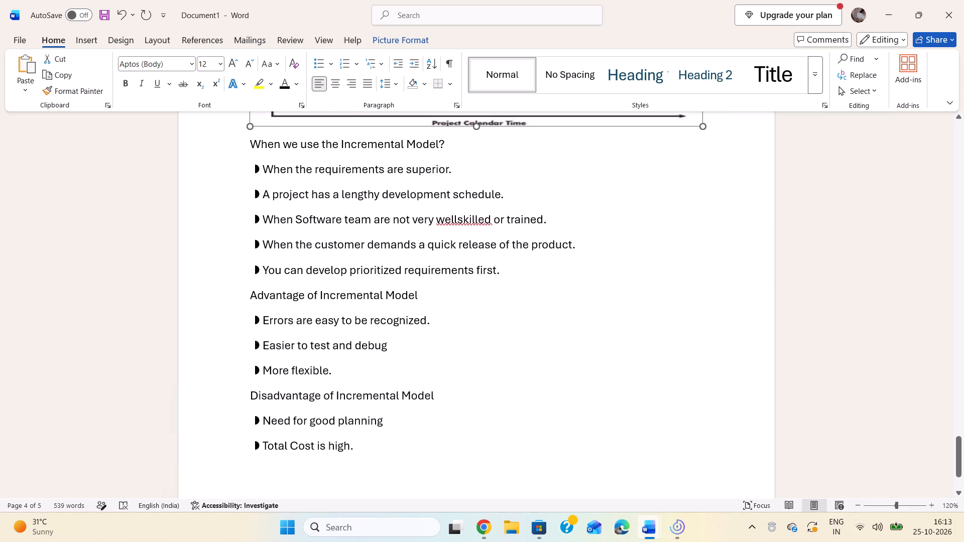
drag(487, 124, 487, 114)
Review the layout of the document's pages, from the Waterfall Model introduction through the end of the Incremental Model section.
scroll(487, 114, down, 2)
scroll(487, 114, up, 1)
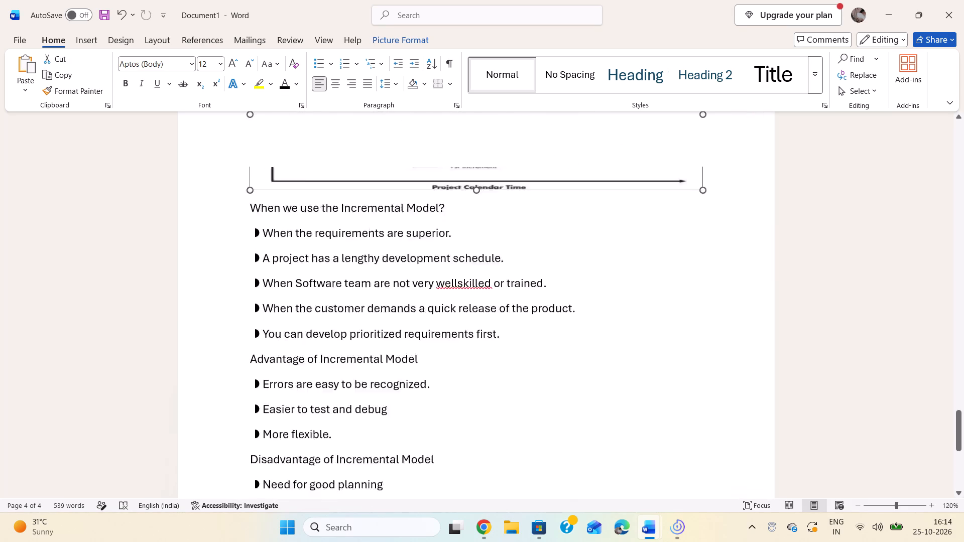
scroll(487, 114, up, 1)
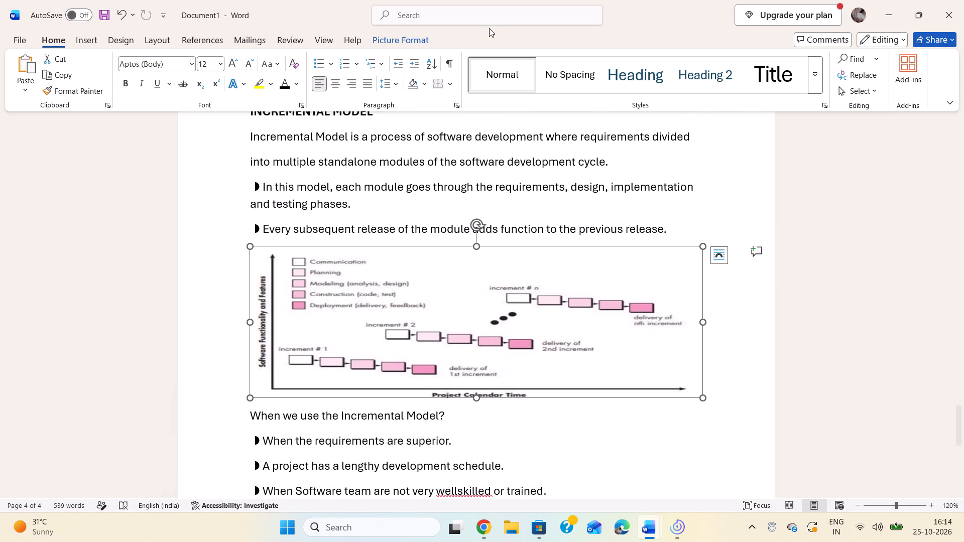
scroll(489, 28, up, 4)
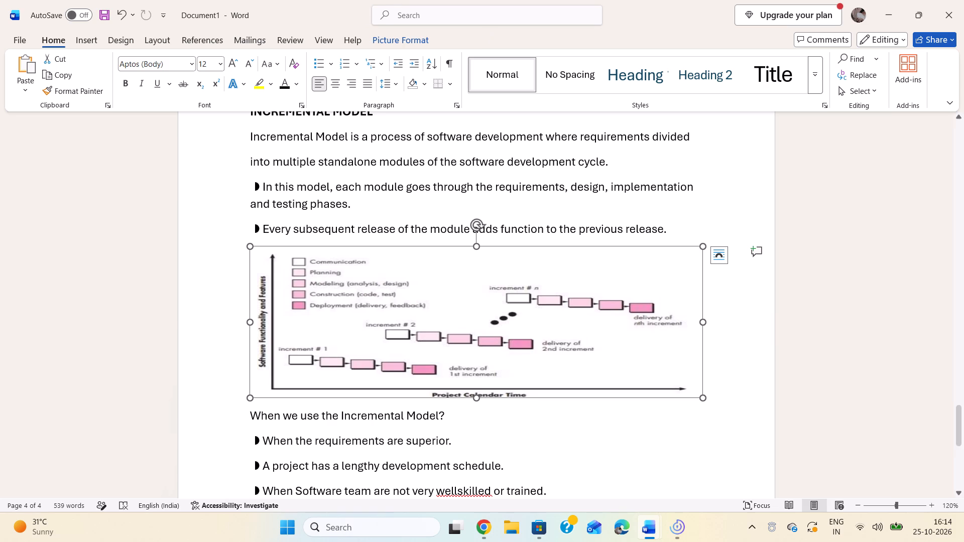
scroll(332, 214, up, 12)
scroll(332, 214, up, 9)
scroll(332, 214, down, 2)
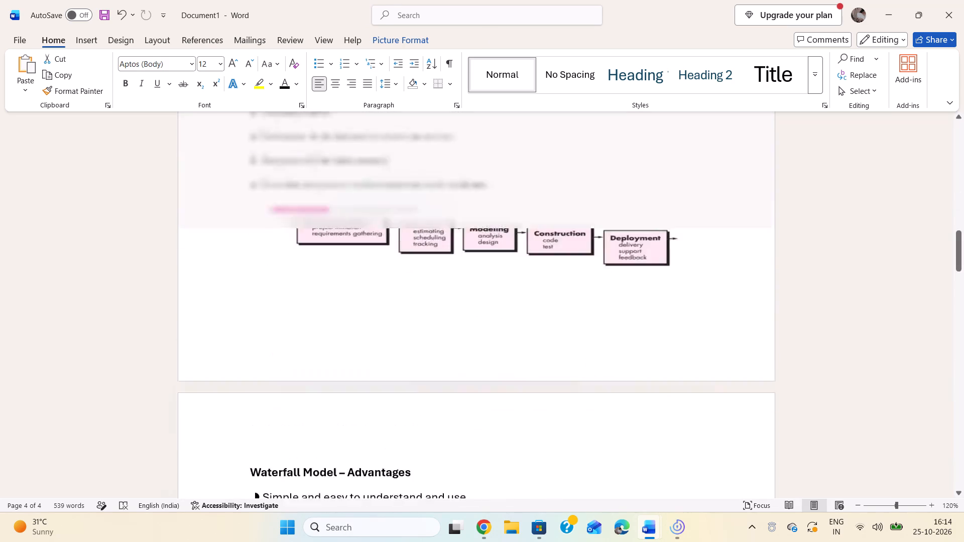
scroll(332, 214, down, 10)
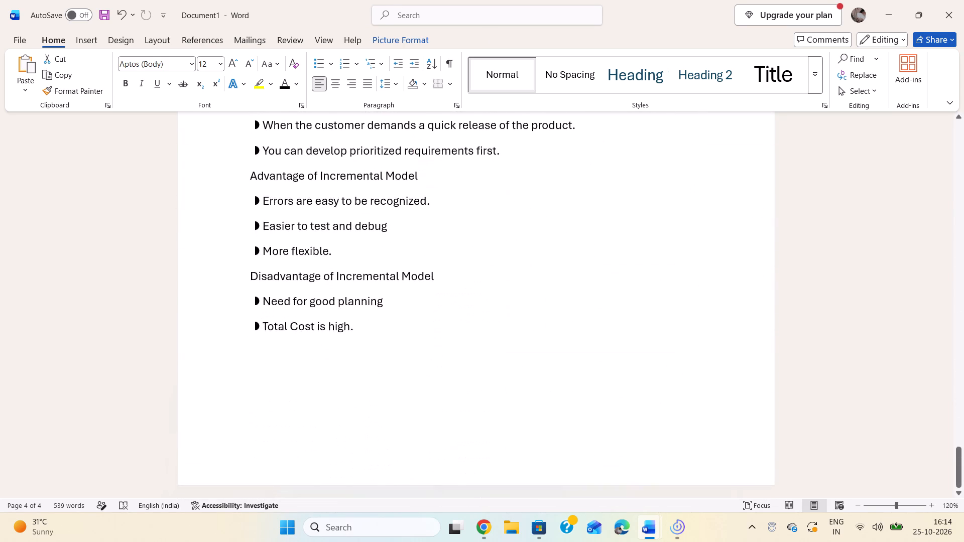
scroll(332, 214, up, 20)
scroll(332, 214, up, 1)
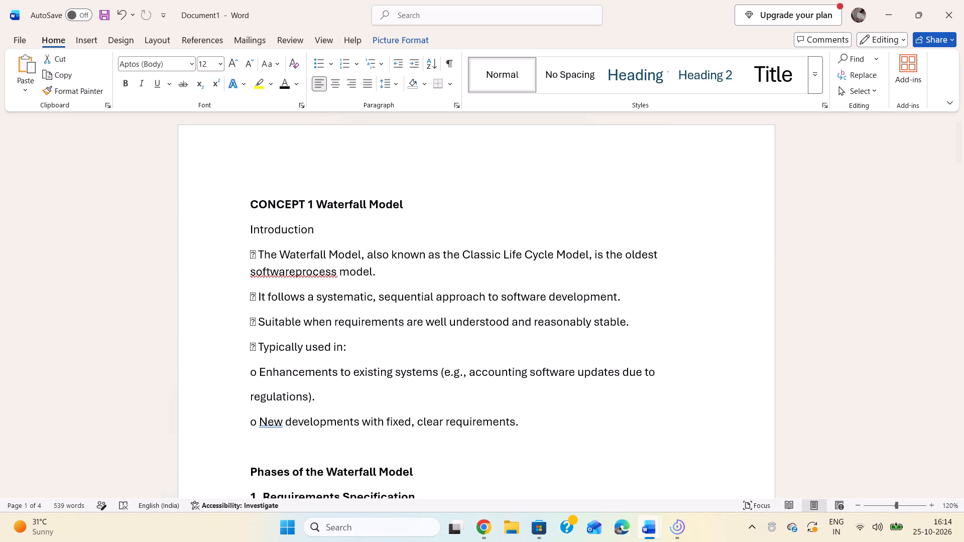
scroll(332, 214, down, 13)
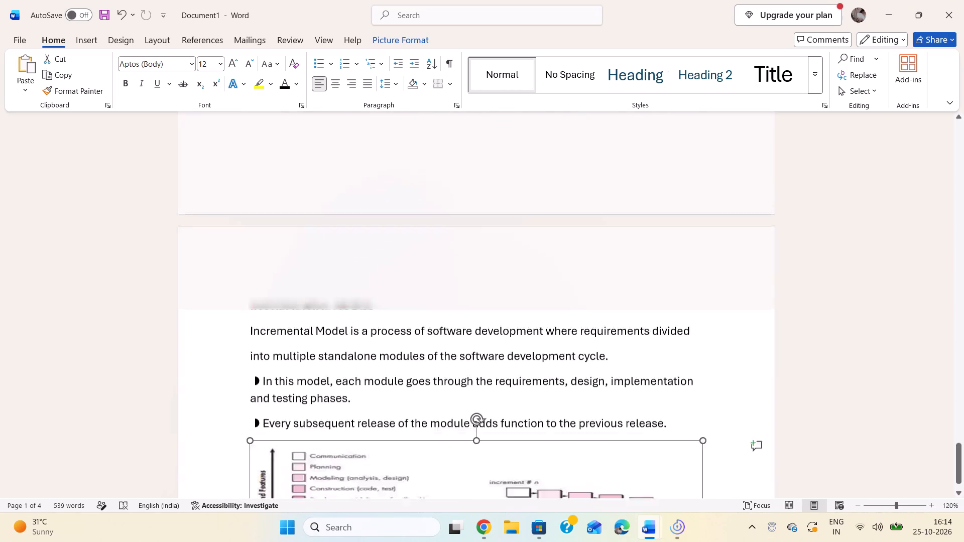
scroll(332, 214, up, 1)
scroll(332, 214, down, 1)
scroll(332, 214, up, 1)
scroll(332, 214, down, 7)
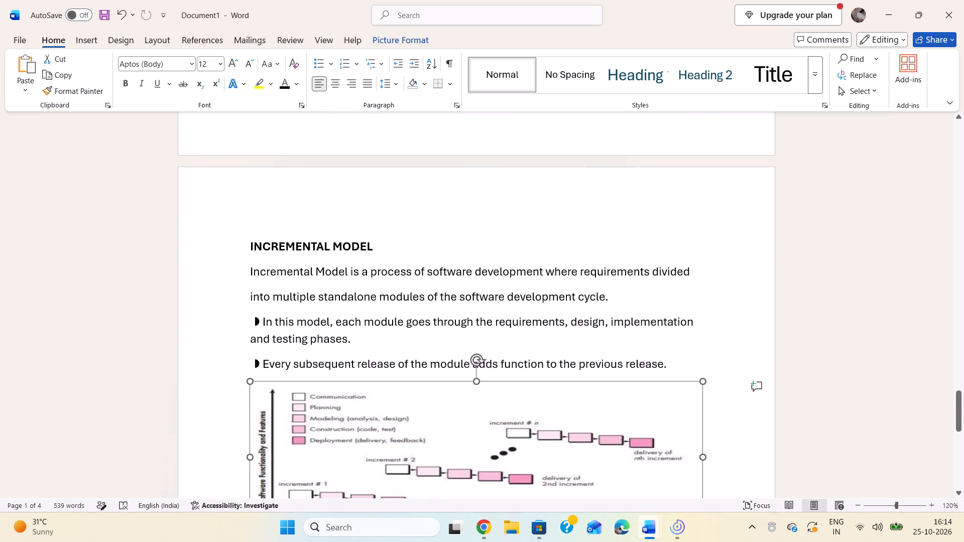
scroll(332, 214, down, 1)
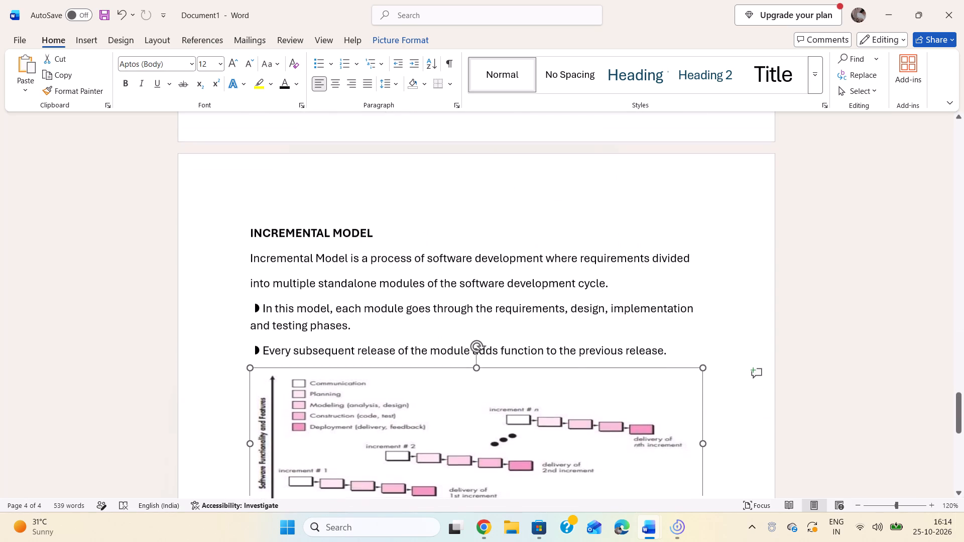